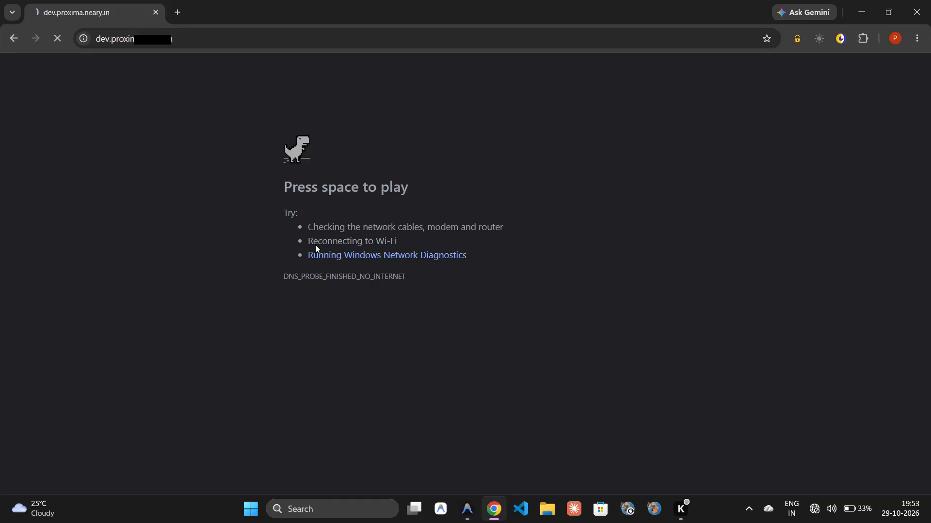
Connect the computer to the Galaxy F15 Wi-Fi network.
left_click(816, 514)
left_click(817, 517)
left_click(817, 517)
left_click(761, 286)
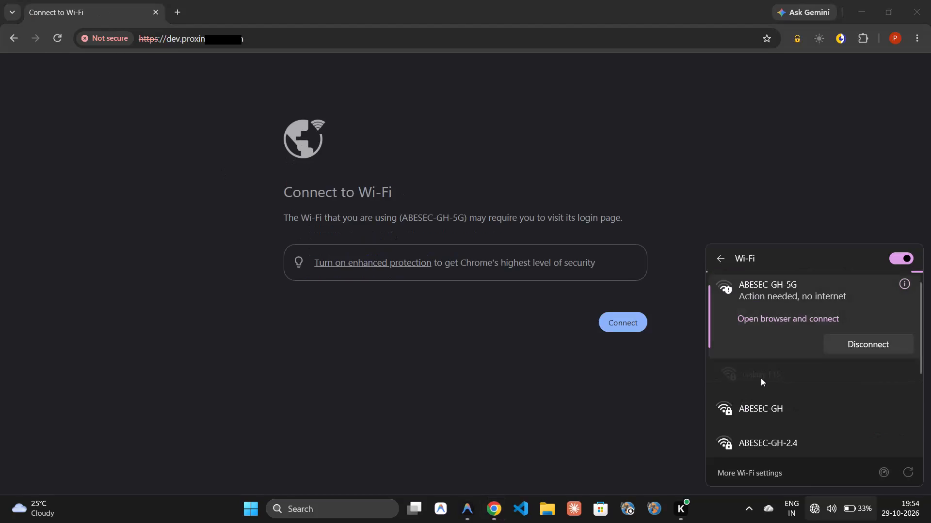
left_click(761, 378)
left_click(863, 374)
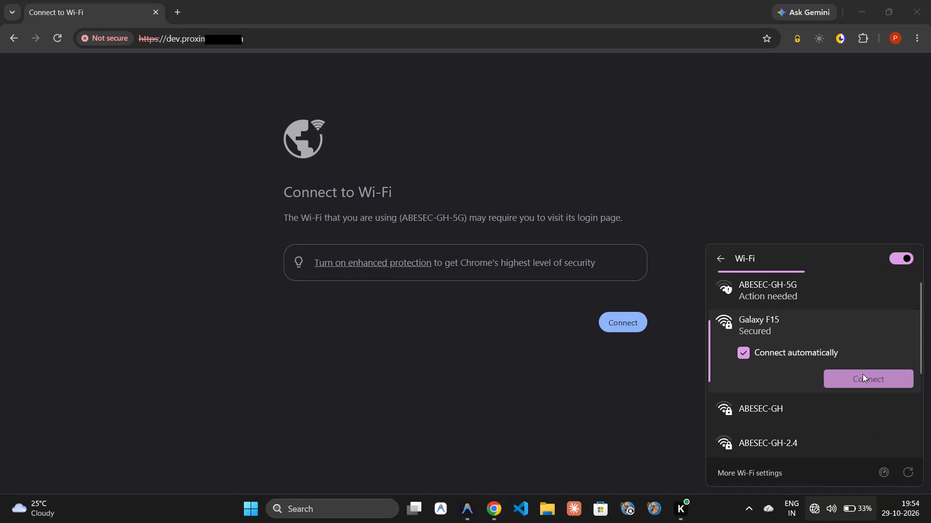
left_click(637, 116)
Reload the Proxima admin dashboard page over the new network connection.
left_click(59, 40)
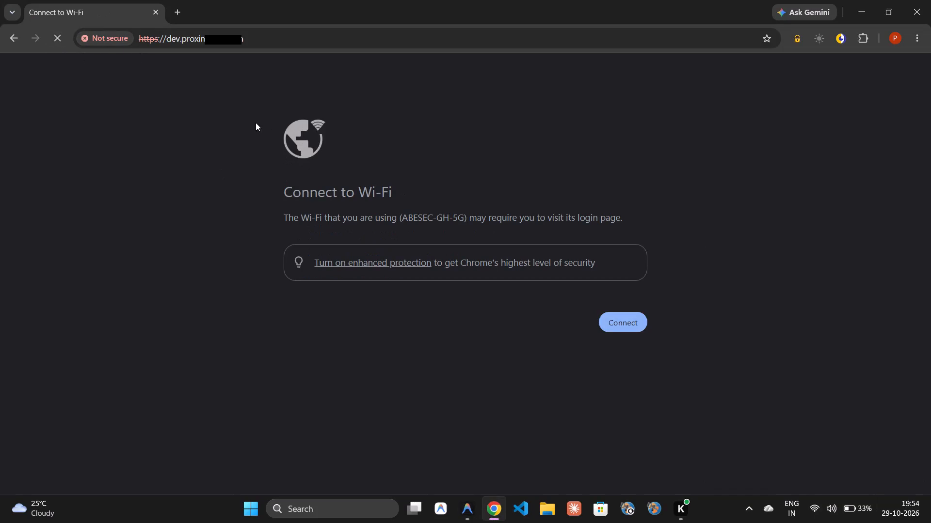
left_click(266, 108)
key("F5")
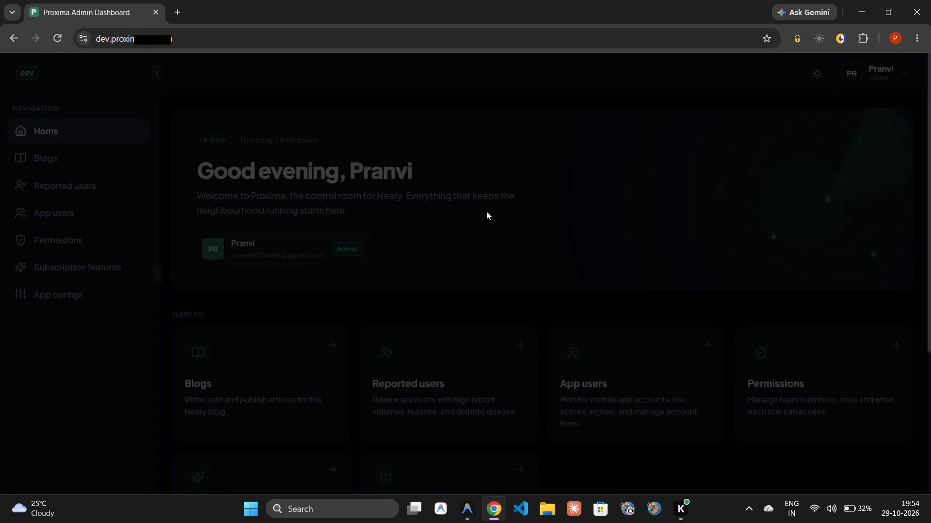
left_click(902, 435)
Delete the blog post "10 signs you are a social person" from the Blogs module.
left_click(71, 160)
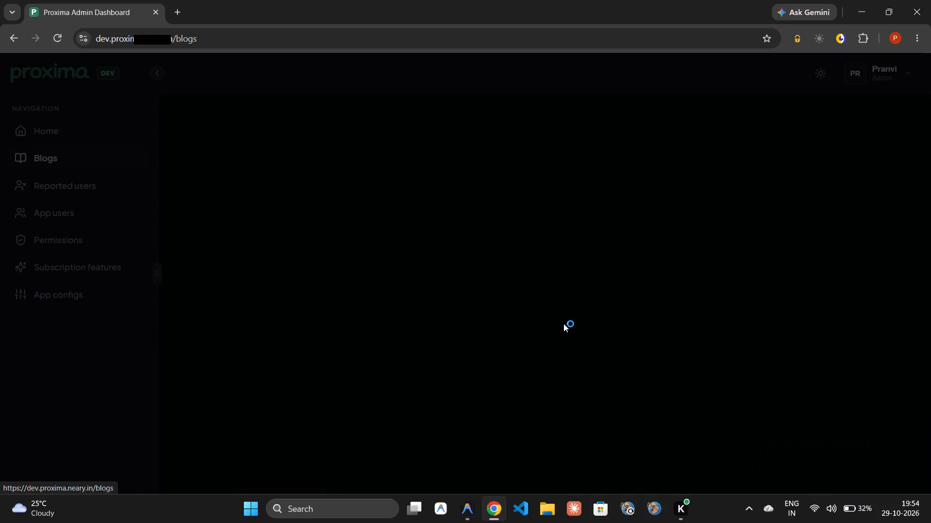
left_click(899, 265)
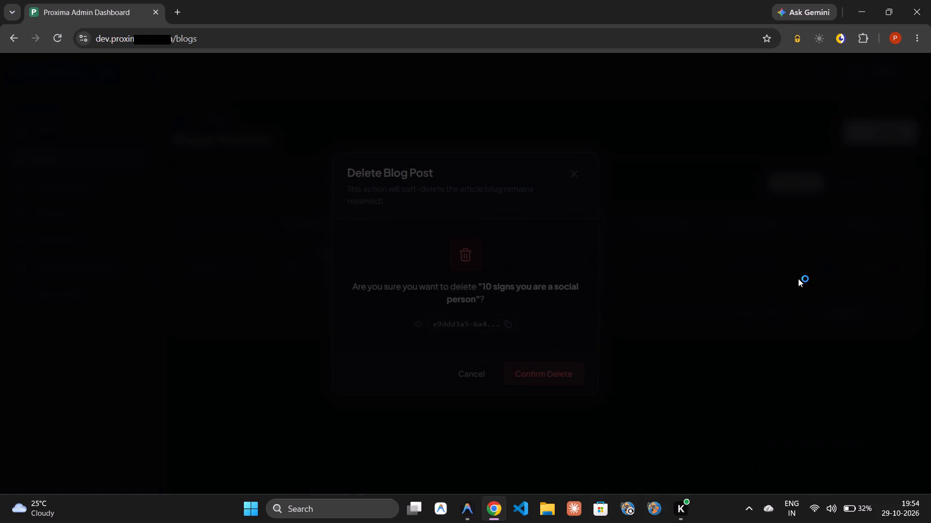
left_click(530, 385)
left_click(542, 369)
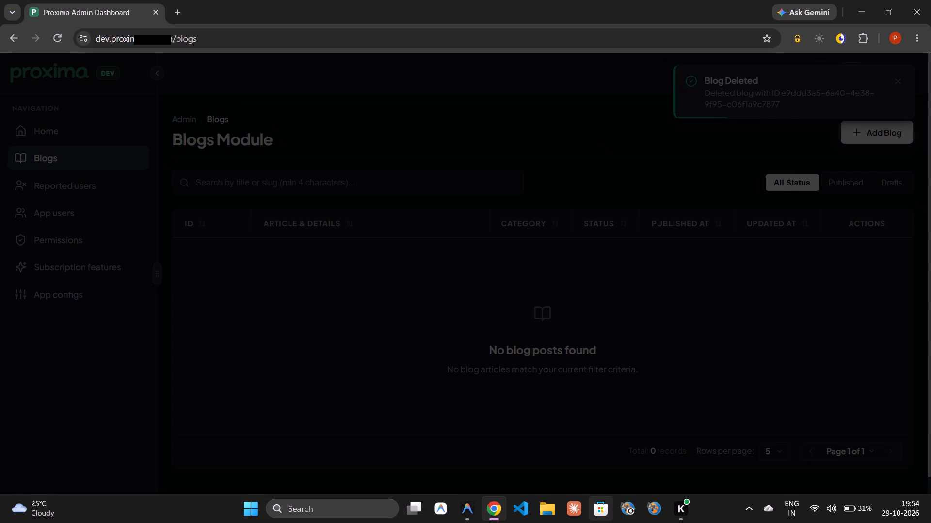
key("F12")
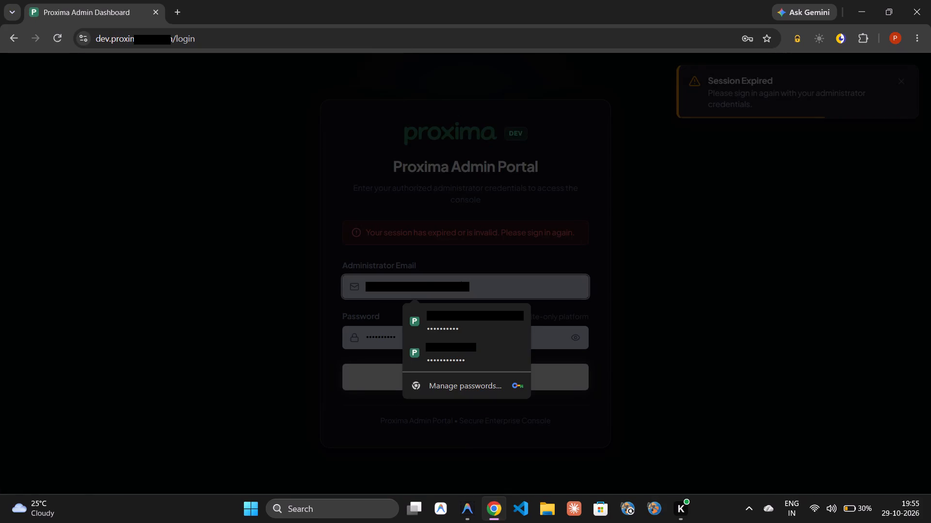
Sign in to the Proxima Admin Portal with the second saved administrator login and dismiss the pop-up notification.
left_click(462, 367)
left_click(489, 379)
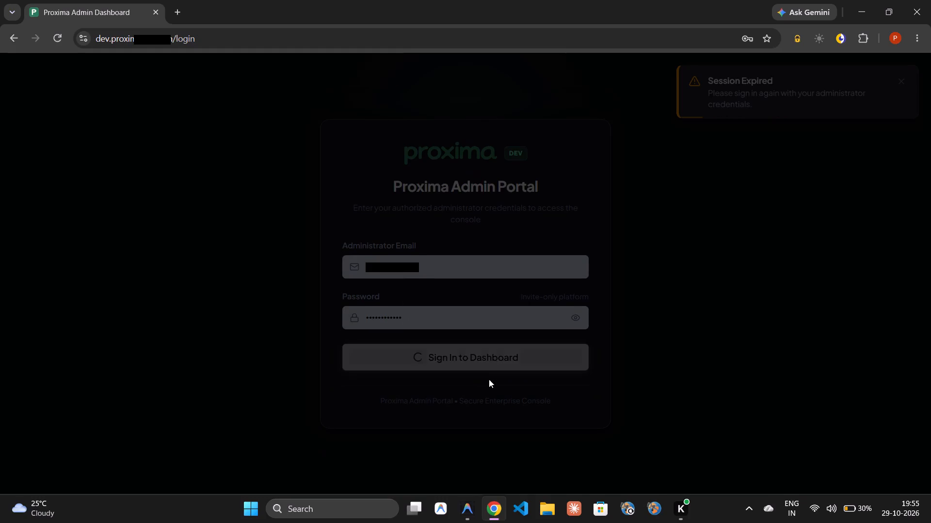
left_click(896, 72)
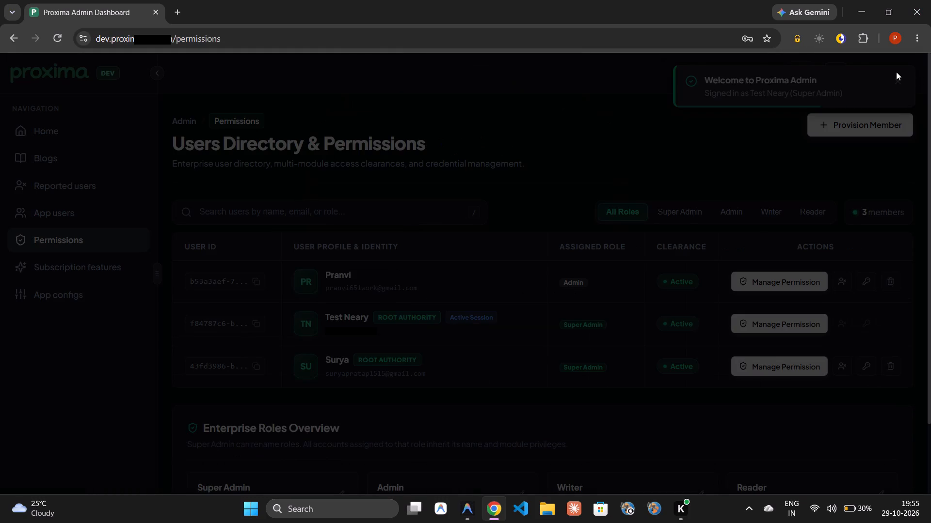
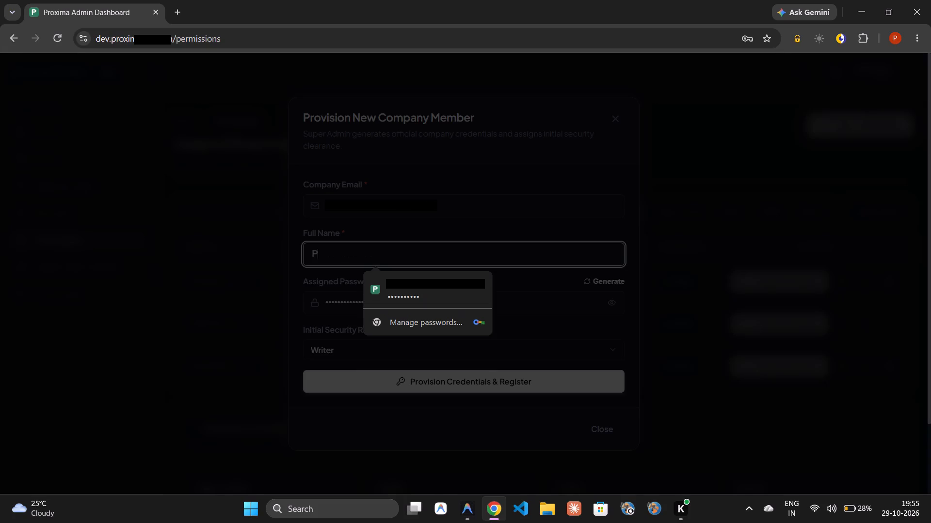
Finish entering the new company member's name, set the initial security role to Super Admin, and submit the registration.
type("rateek")
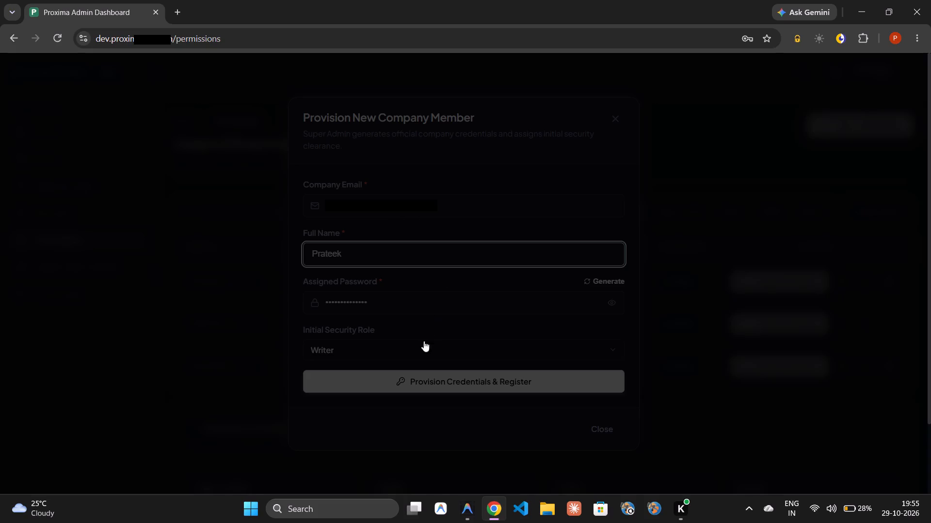
left_click(412, 353)
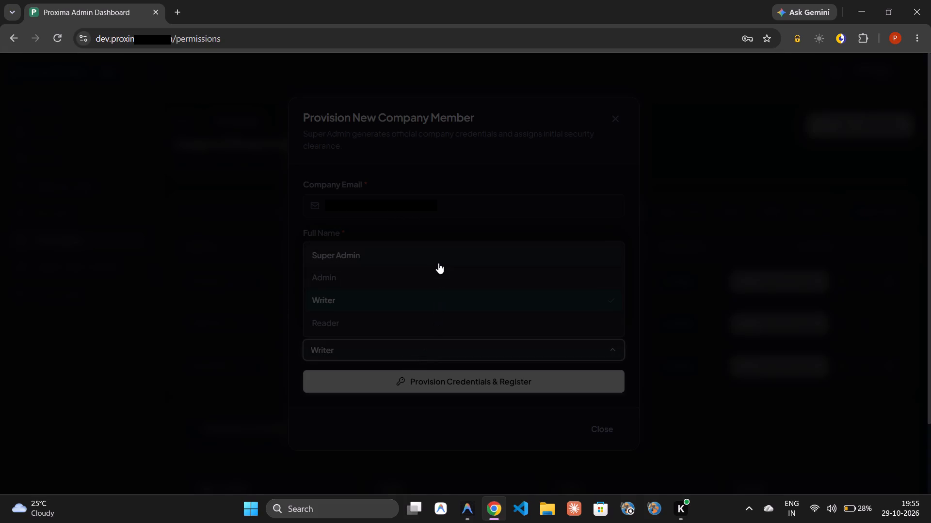
left_click(438, 263)
left_click(468, 384)
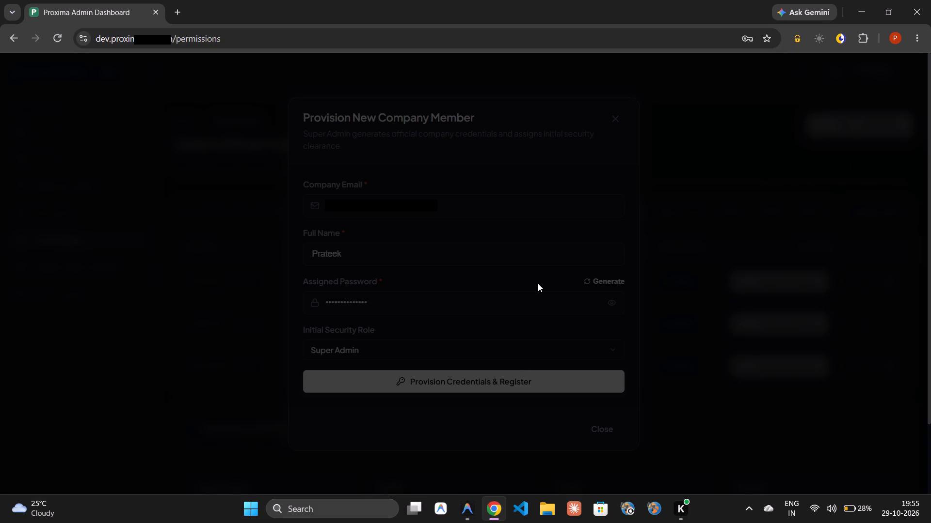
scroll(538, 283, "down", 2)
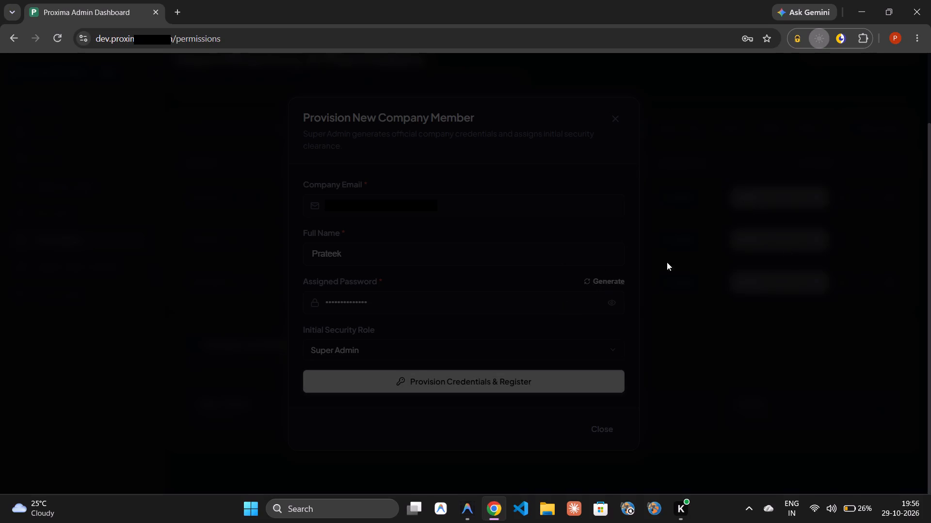
Open the developer tools' network view and reload the Permissions page so its requests are recorded.
scroll(475, 282, "down", 4)
scroll(712, 322, "down", 1)
key("F12")
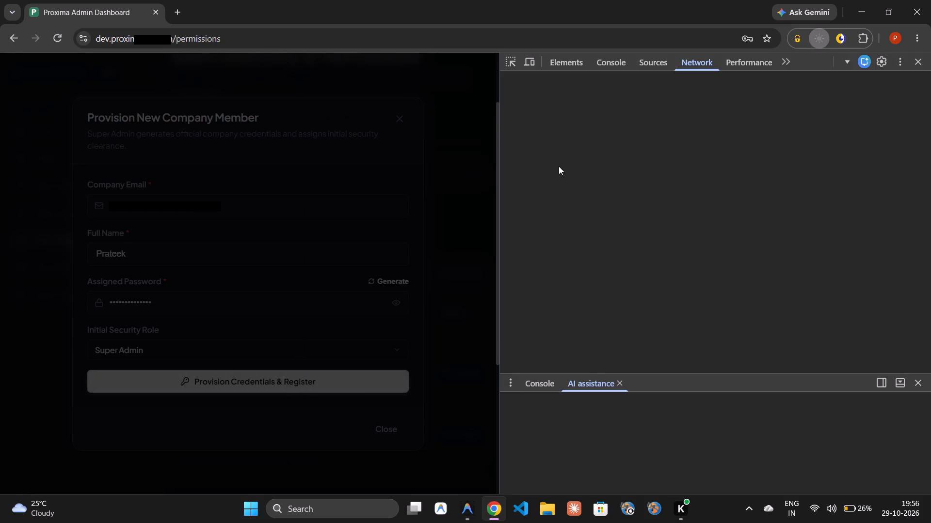
left_click(700, 311)
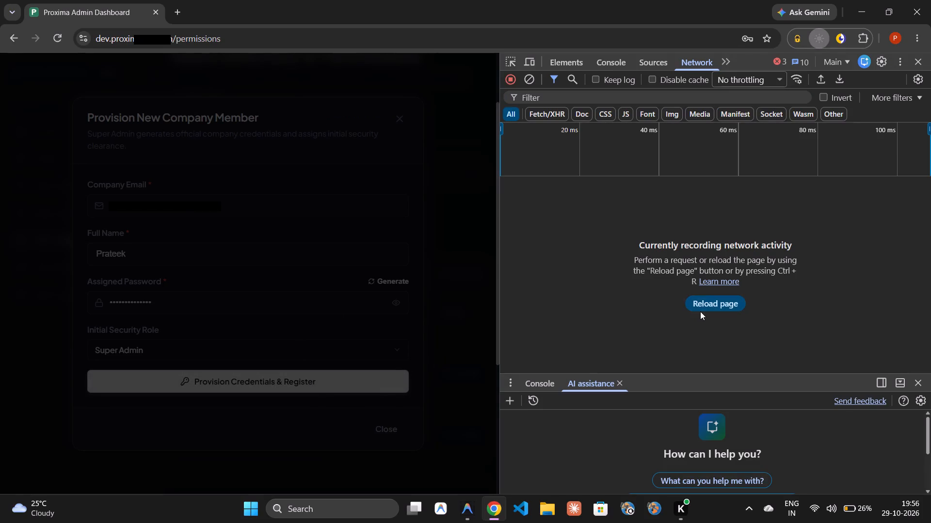
left_click(703, 307)
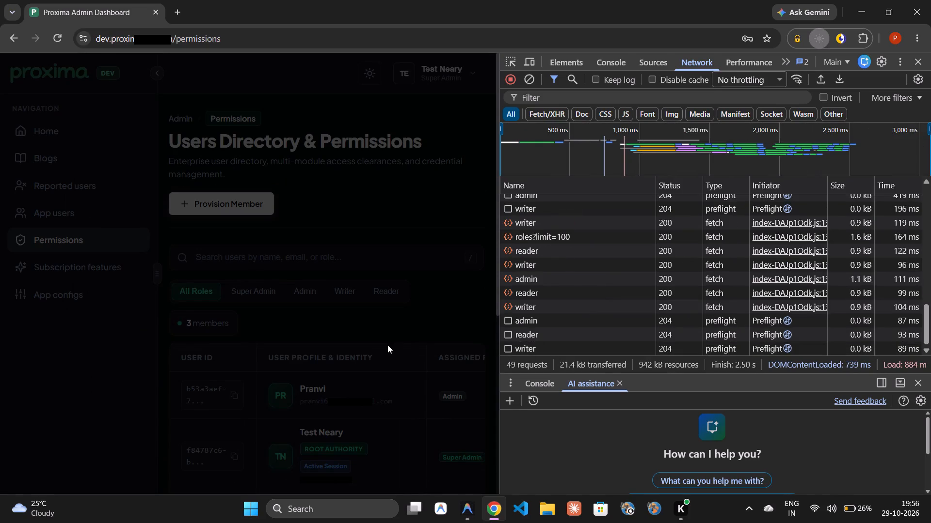
Review the member rows in the reloaded users directory, including their assigned role, clearance and actions columns.
scroll(379, 343, "down", 3)
scroll(379, 343, "left", 7)
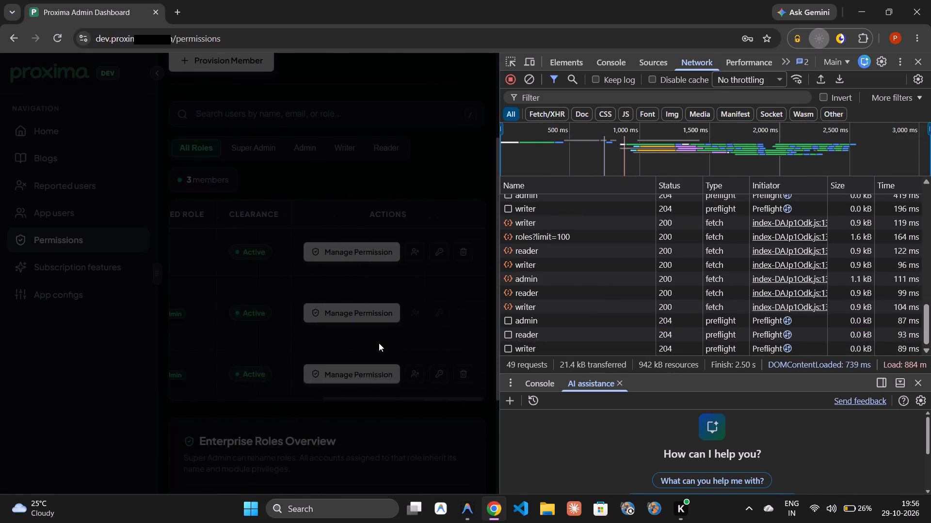
scroll(379, 343, "up", 3)
scroll(445, 273, "left", 2)
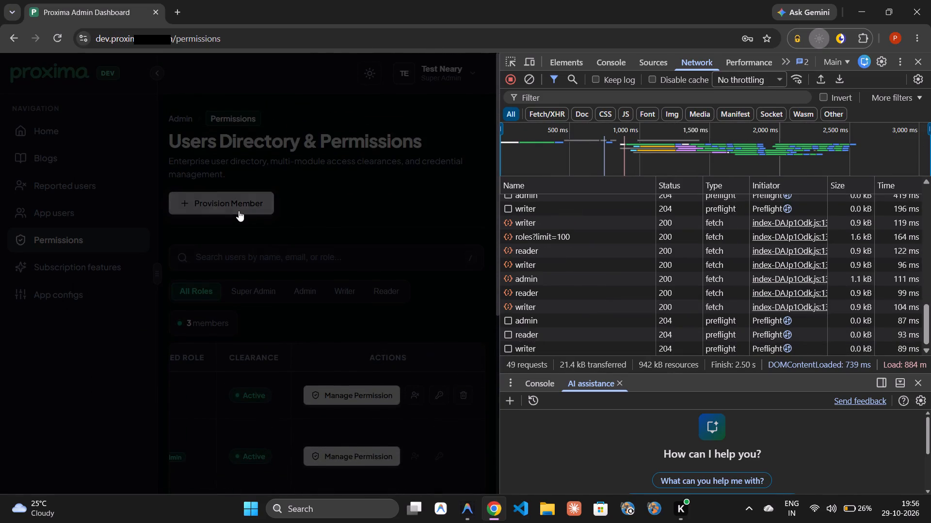
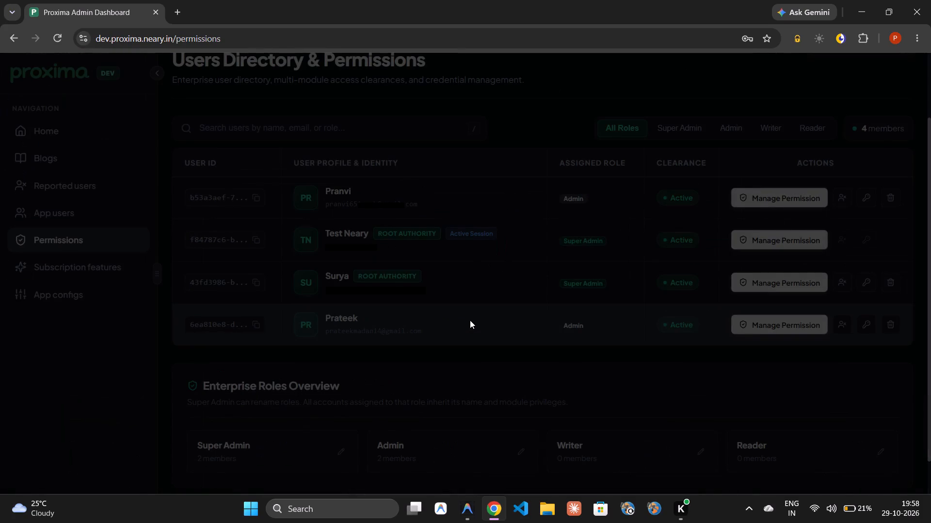
Open WhatsApp Web in a new browser tab.
left_click(177, 10)
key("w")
key("Return")
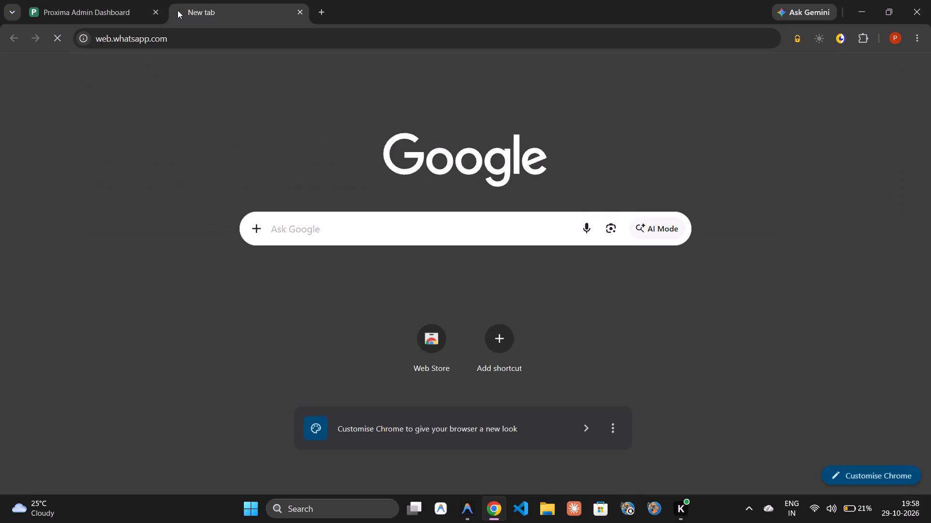
Return to the Proxima Admin Dashboard and open permission management for the last Admin member in the users directory.
left_click(150, 4)
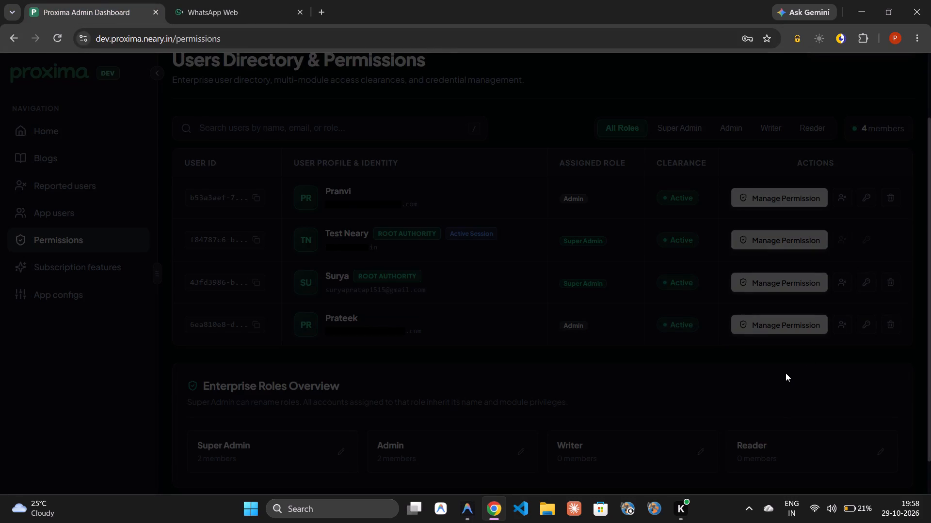
scroll(760, 193, "up", 1)
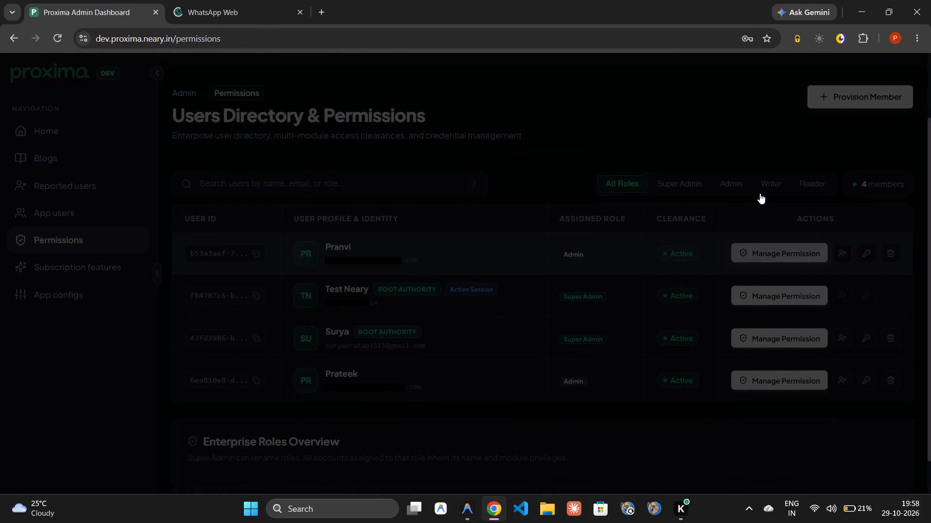
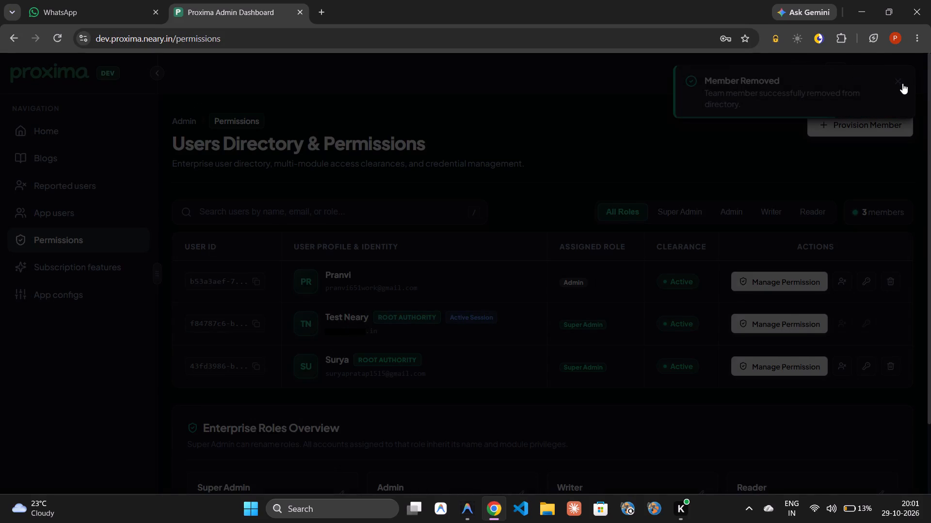
Dismiss the member removal notification and sign out of the current Super Admin account.
left_click(903, 85)
left_click(874, 77)
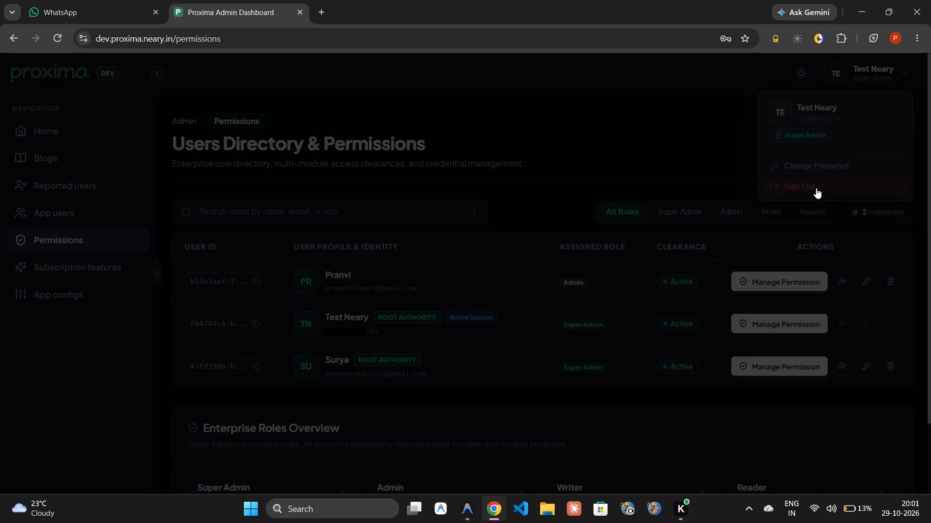
left_click(816, 188)
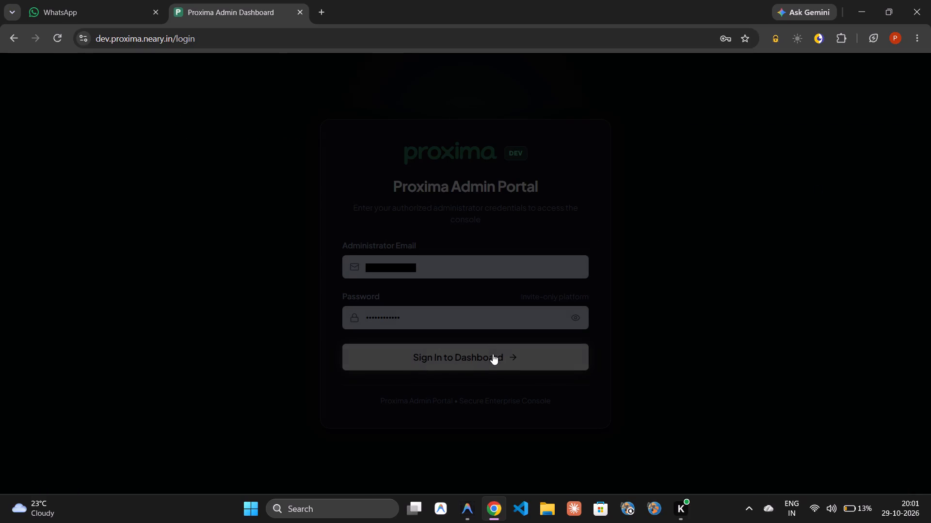
Sign back in to the admin dashboard with the prefilled administrator credentials.
left_click(493, 359)
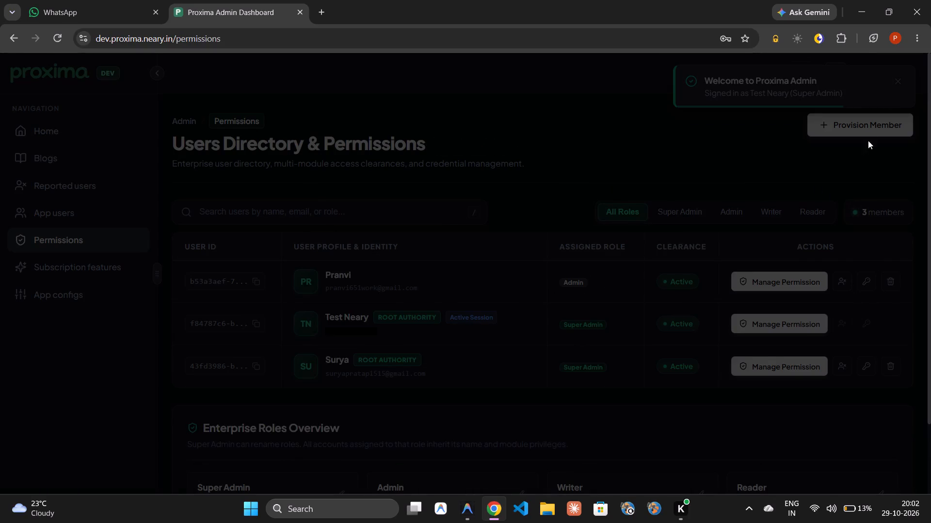
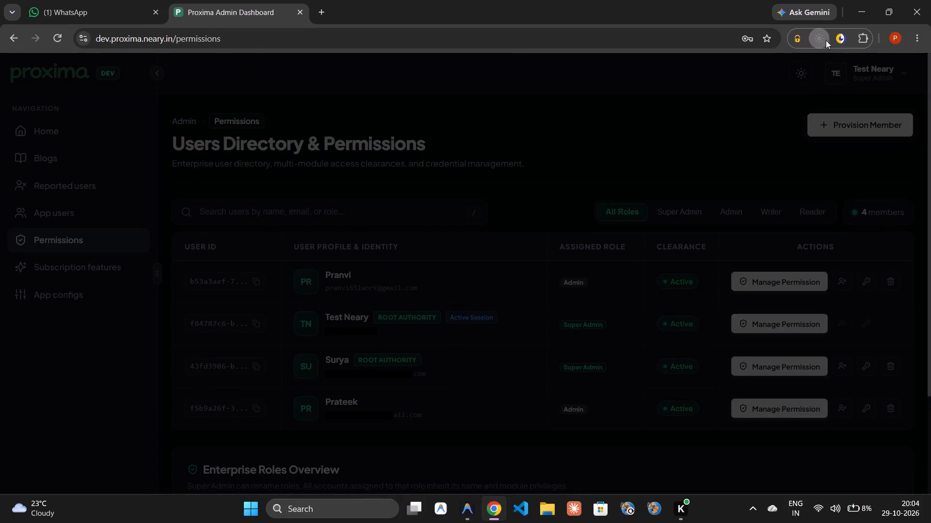
Set the page brightness to 28% for all websites in the Adjust Screen Brightness extension.
left_click(748, 79)
right_click(819, 44)
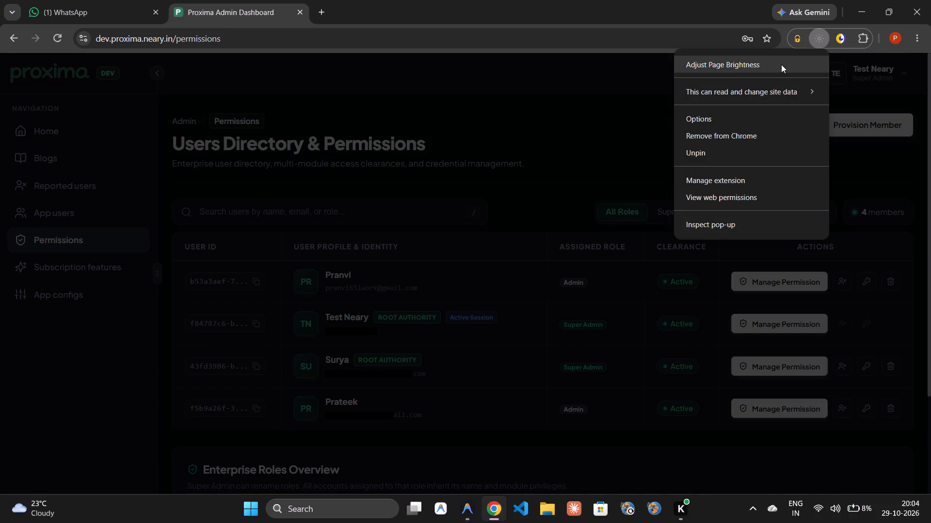
left_click(781, 64)
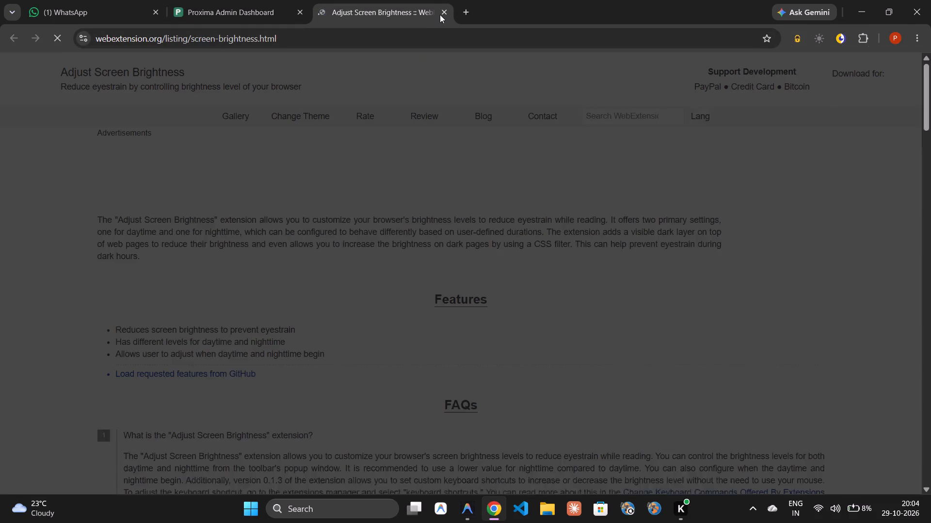
left_click(441, 15)
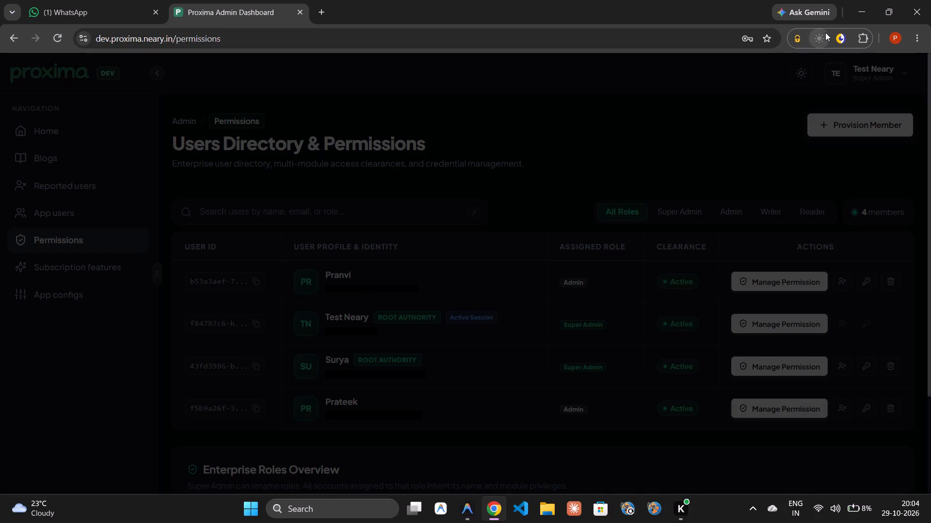
left_click(825, 32)
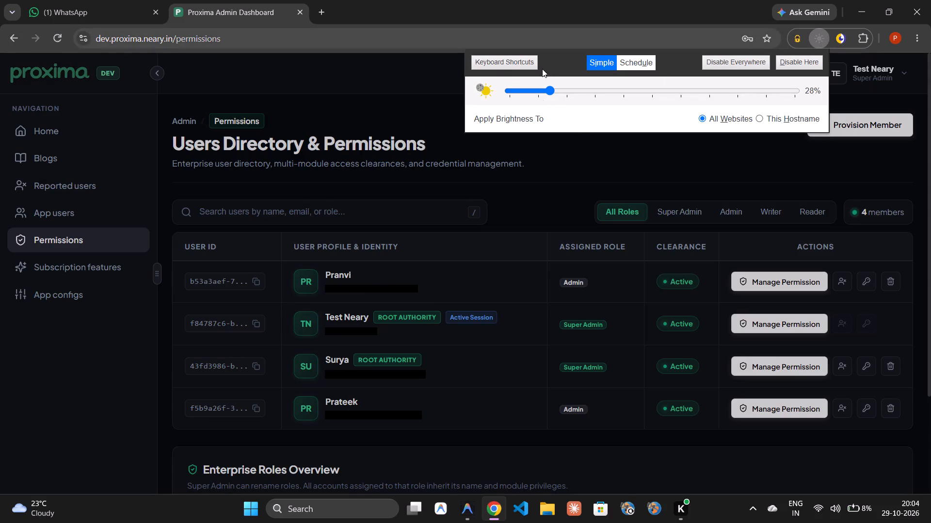
Look through the brightness extension's help page on keyboard shortcuts.
left_click(530, 62)
scroll(407, 160, "down", 1)
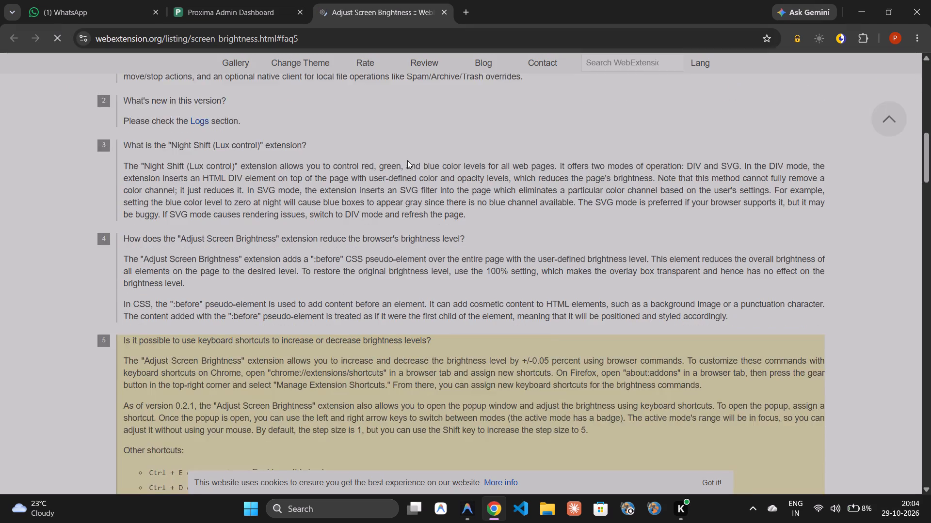
scroll(407, 160, "down", 3)
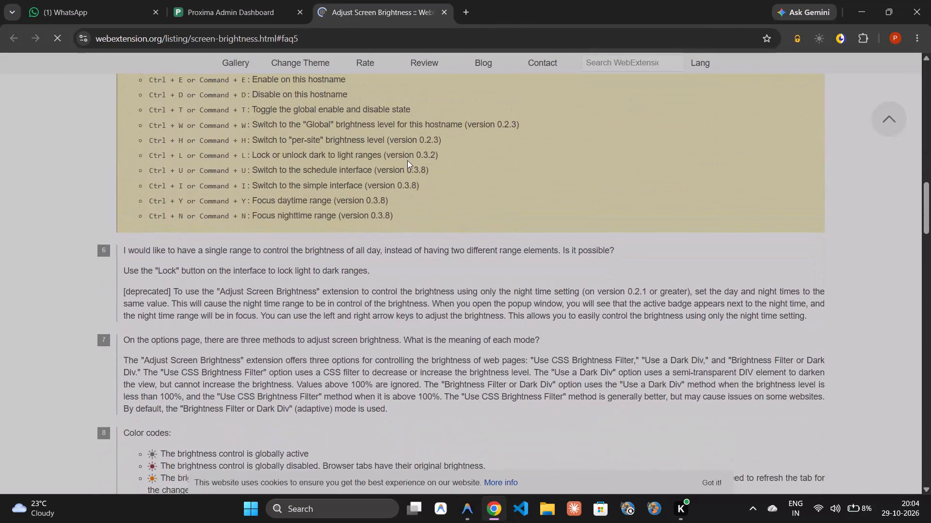
scroll(407, 160, "down", 2)
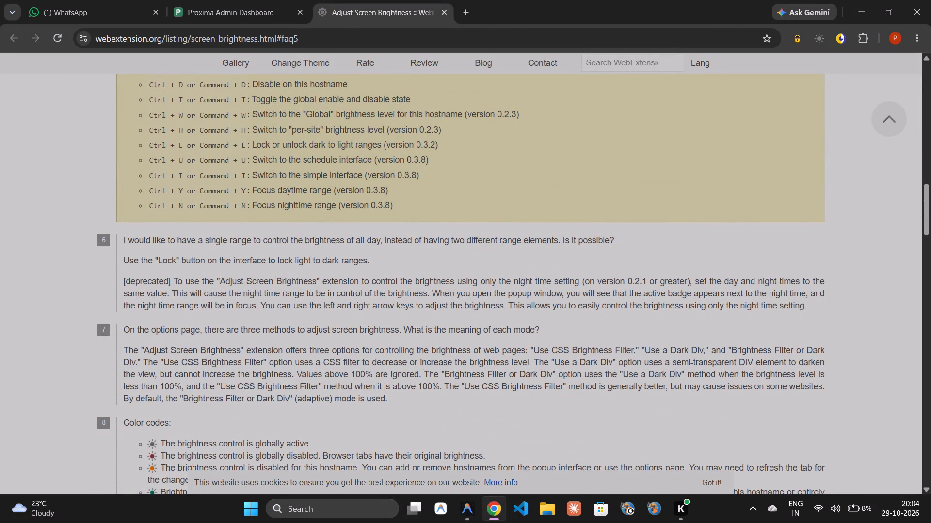
On Prateek's permissions page, grant Provision Members, Manage Permissions & Roles and Remove Accounts, and return to the users directory.
left_click(255, 0)
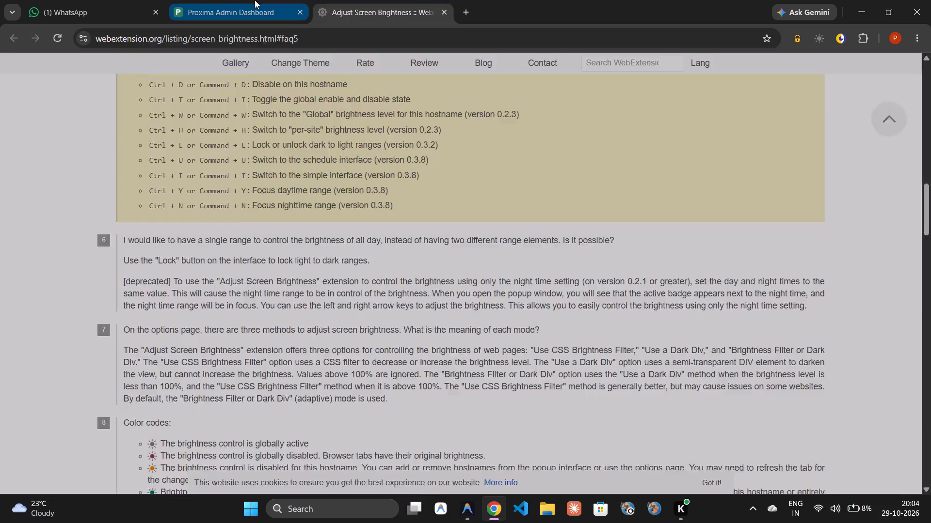
scroll(515, 330, "down", 2)
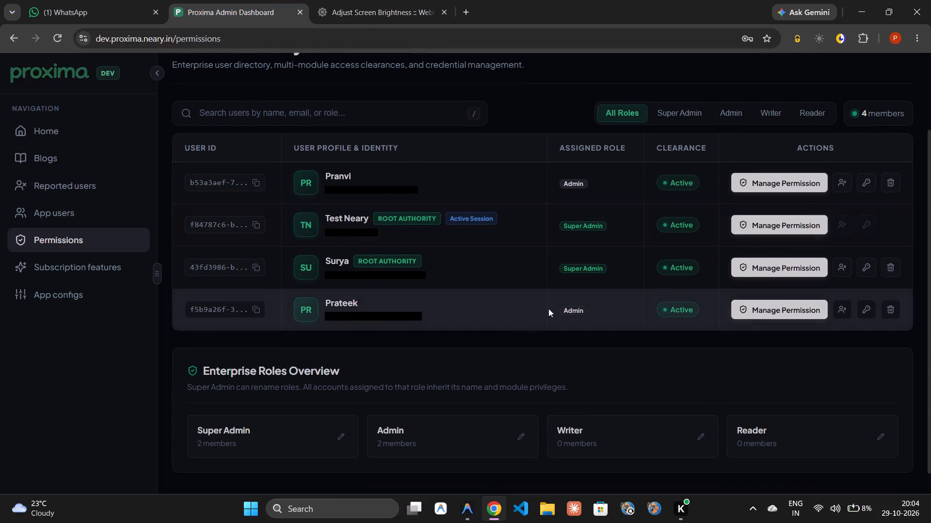
left_click(806, 305)
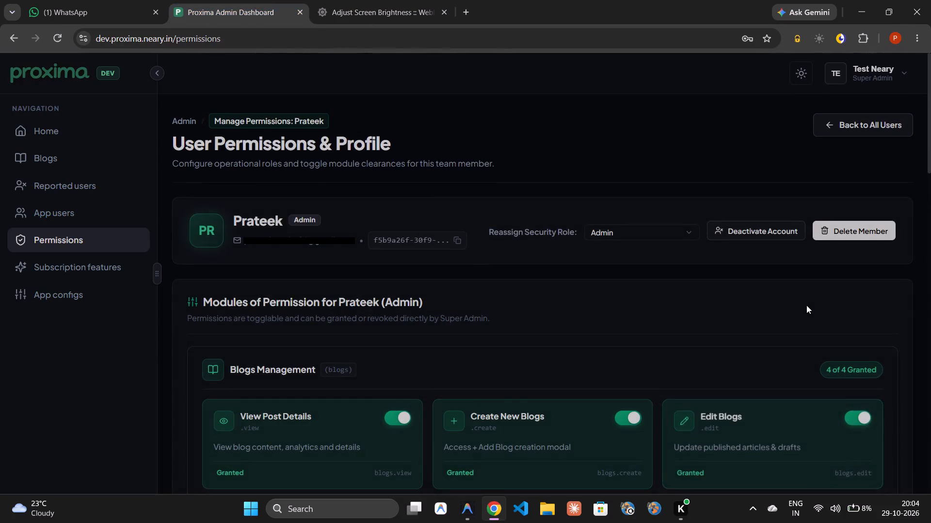
scroll(656, 286, "down", 6)
left_click_drag(656, 286, 630, 265)
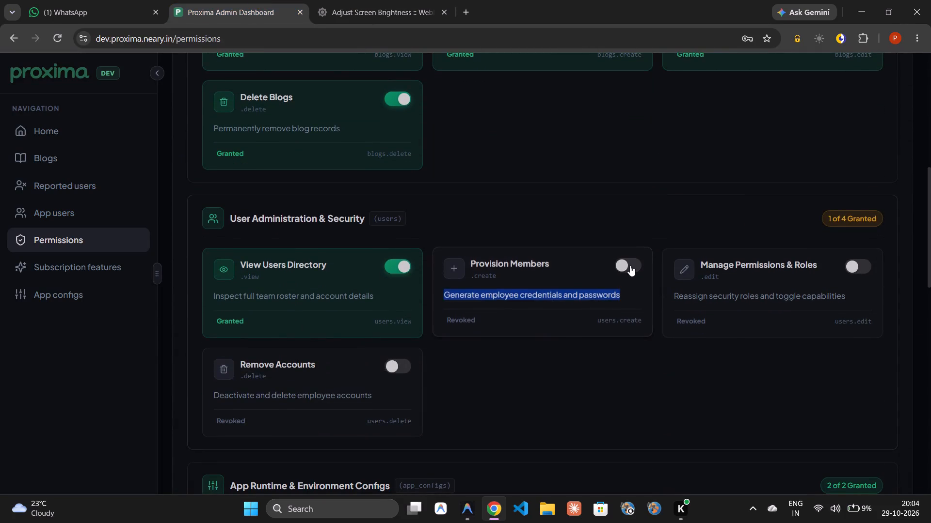
left_click(630, 265)
left_click(868, 265)
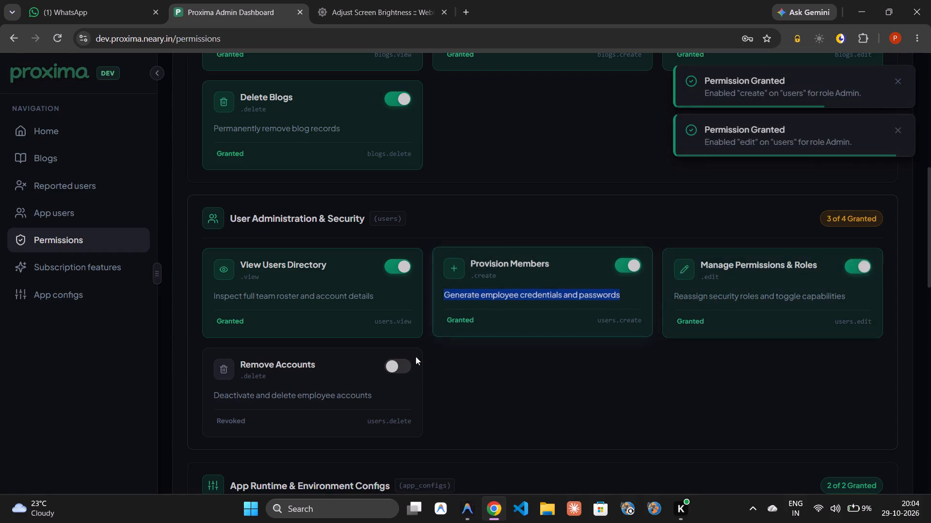
left_click(396, 365)
scroll(396, 365, "down", 7)
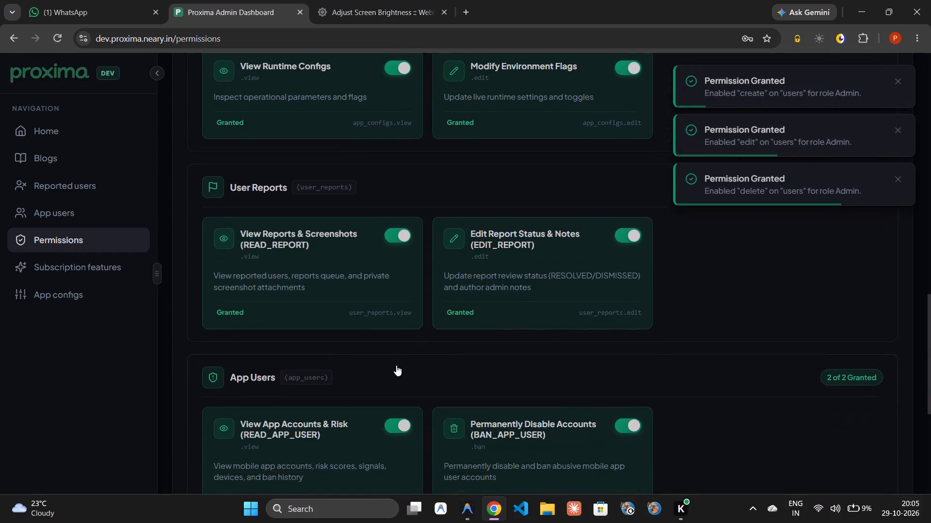
scroll(396, 365, "down", 2)
scroll(396, 365, "up", 9)
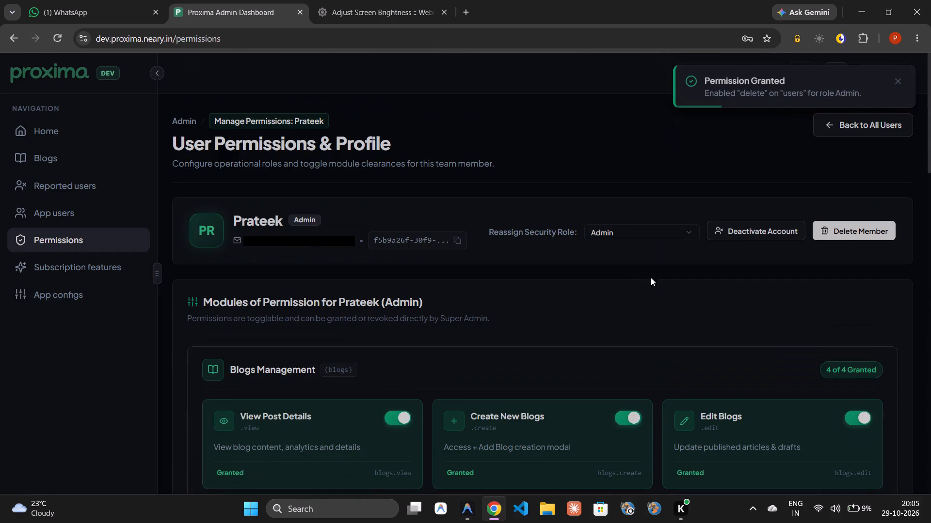
left_click(836, 121)
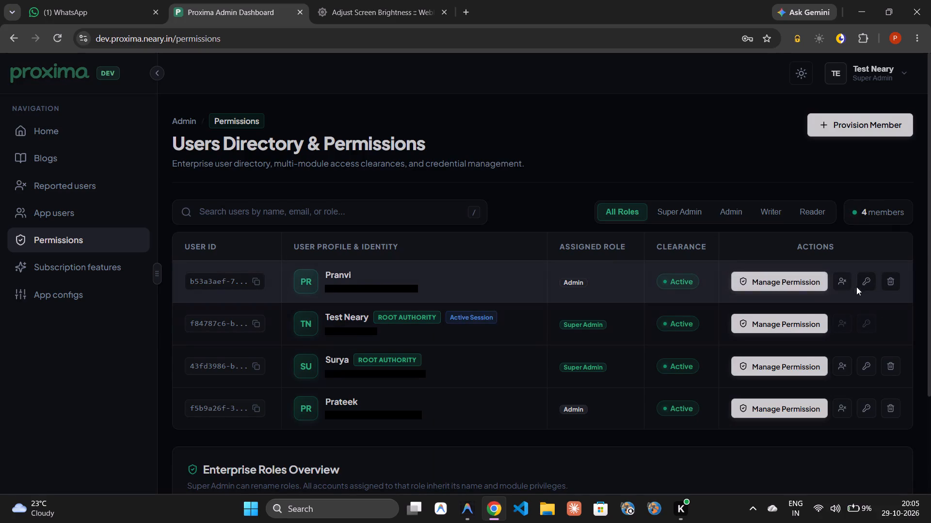
Examine the module permissions granted to the Admin member Pranvi and return to the users directory.
left_click(807, 281)
scroll(638, 277, "down", 7)
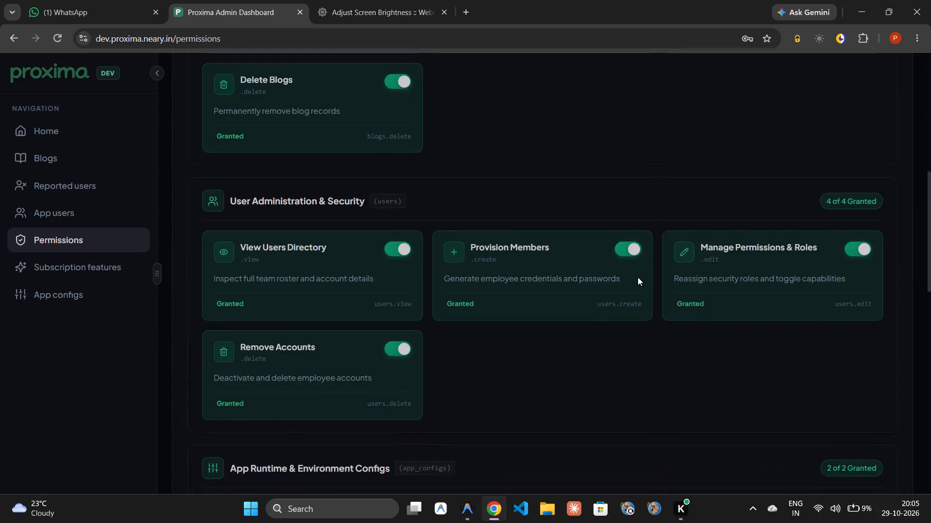
scroll(638, 277, "down", 8)
scroll(638, 277, "up", 10)
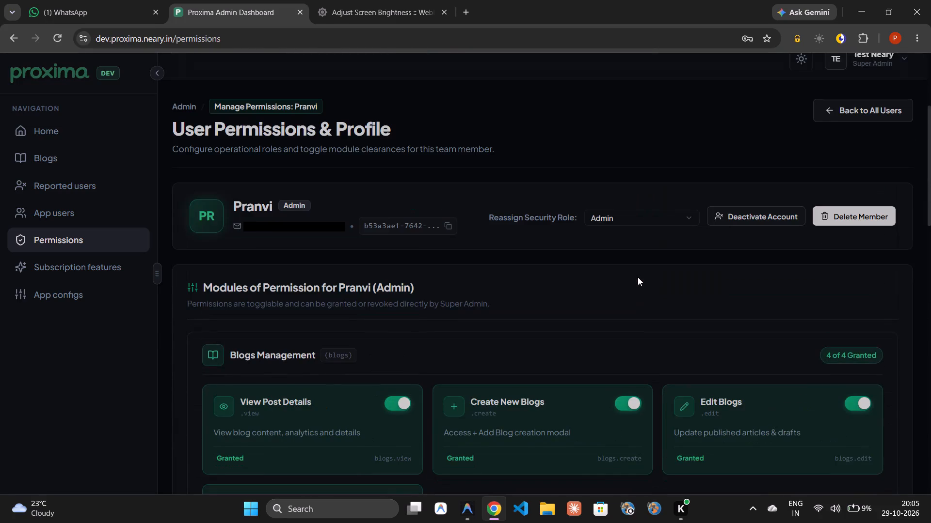
left_click(860, 119)
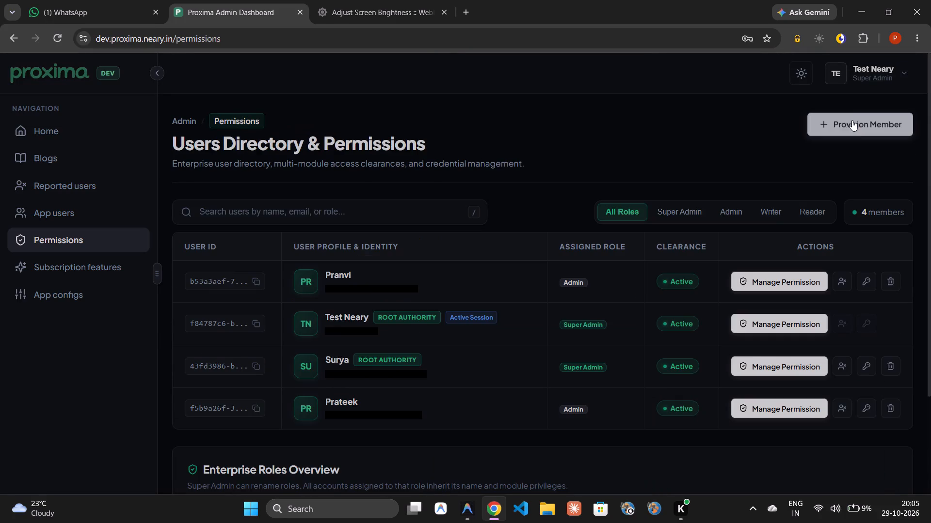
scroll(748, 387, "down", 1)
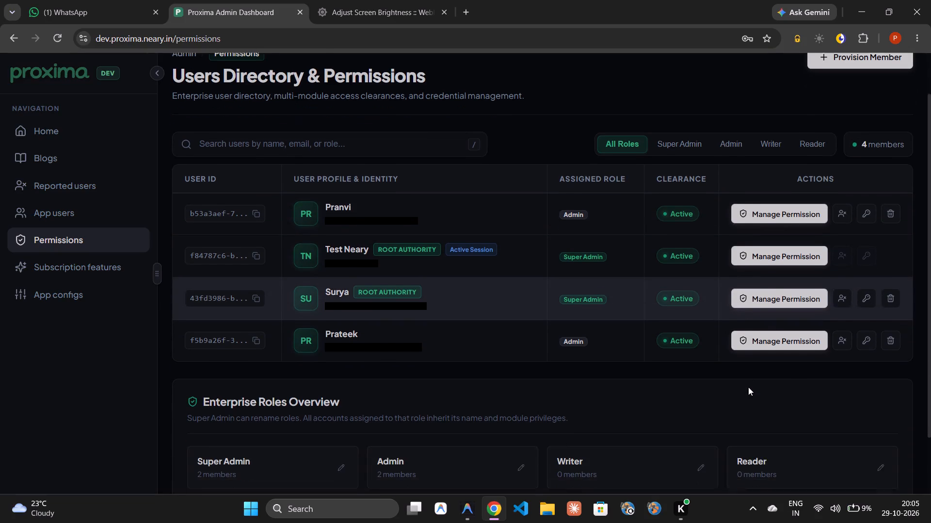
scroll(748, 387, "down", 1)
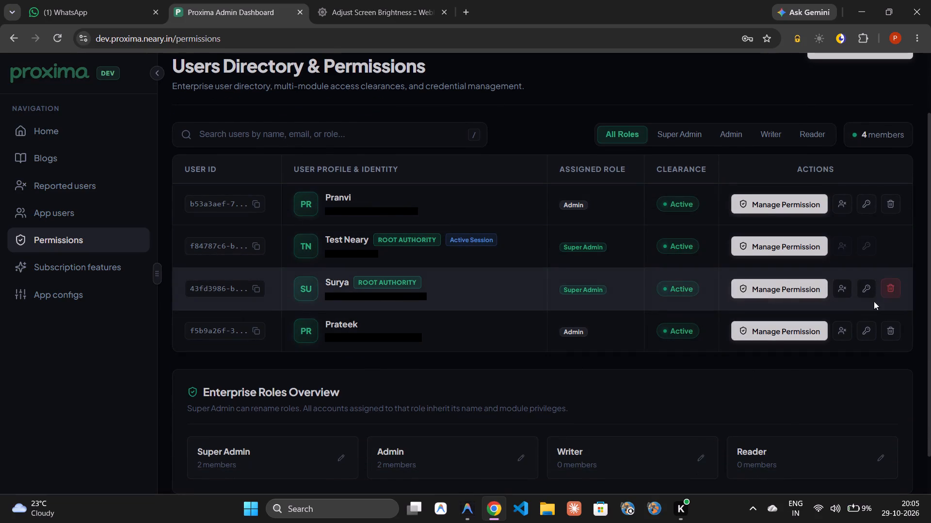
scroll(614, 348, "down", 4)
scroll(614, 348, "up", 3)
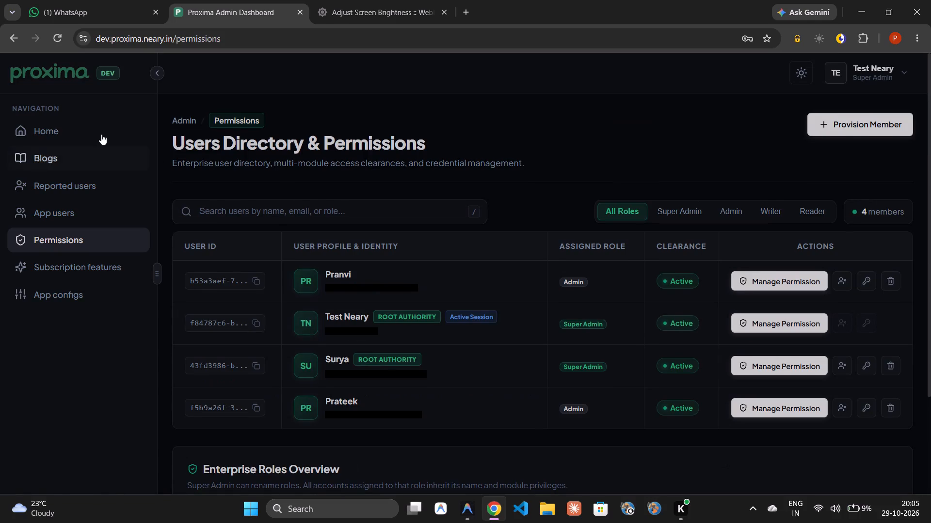
Sign out of the Test Neary Super Admin account.
left_click(889, 74)
left_click(822, 187)
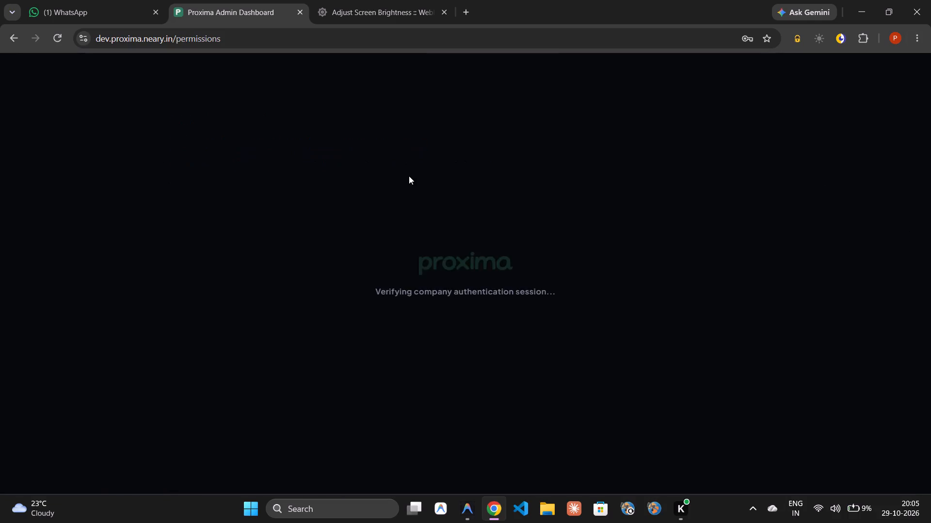
Sign in to the admin portal with the saved credentials of the Admin member Pranvi.
left_click(458, 271)
left_click(467, 364)
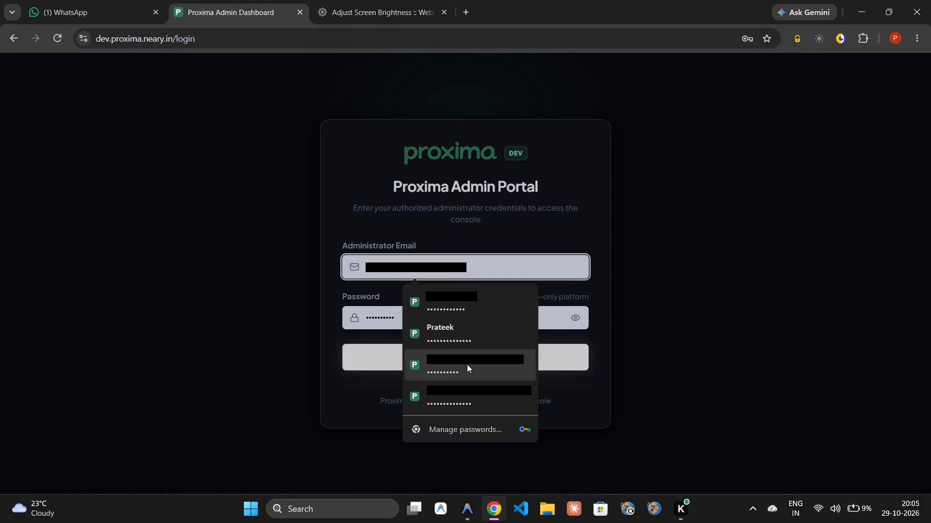
left_click(435, 348)
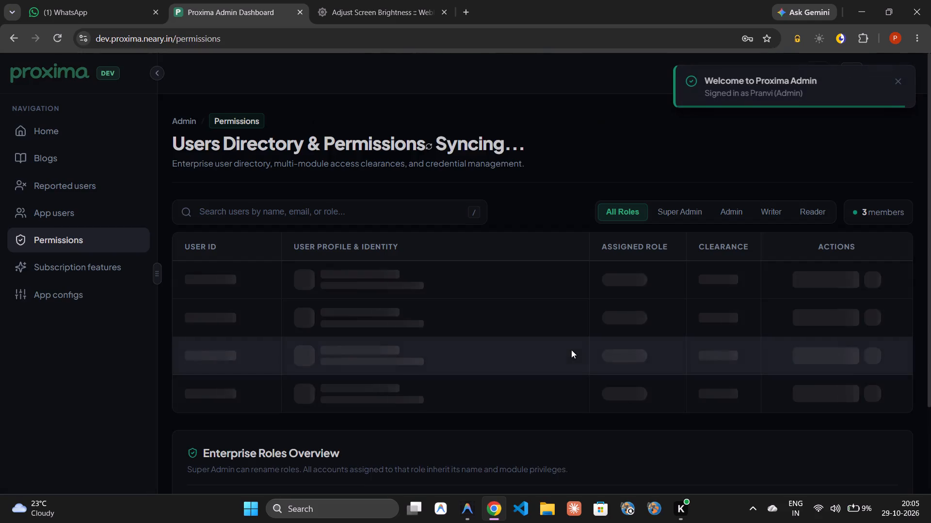
Reload the Permissions page several times to check the Admin account's member actions.
scroll(394, 245, "up", 3)
key("F5")
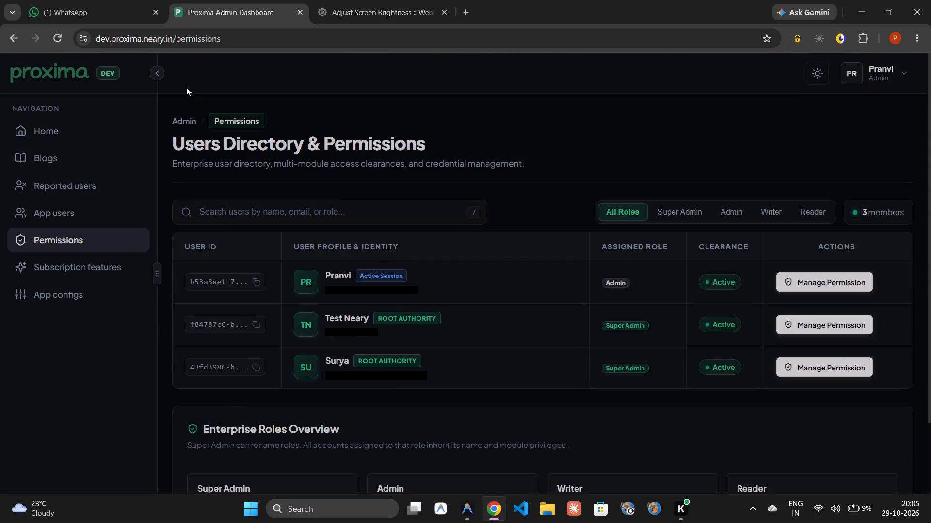
key("F5")
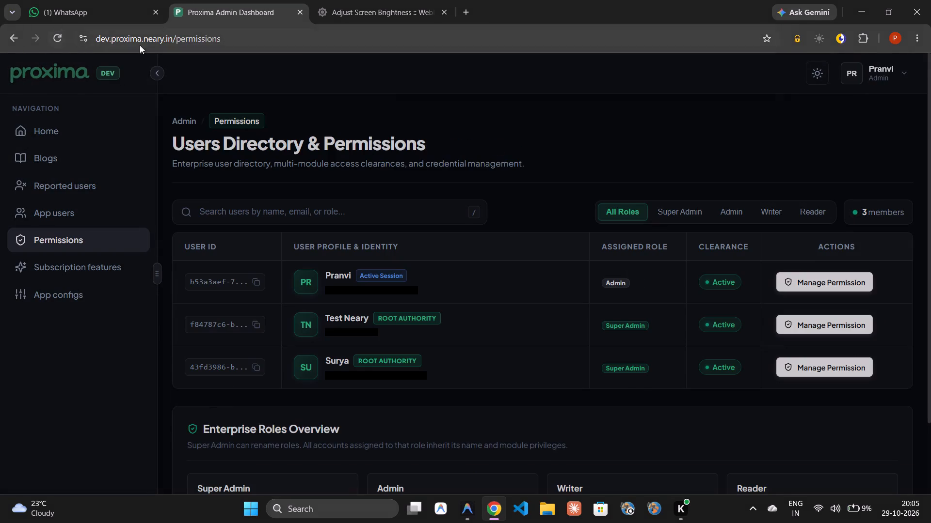
key("F5")
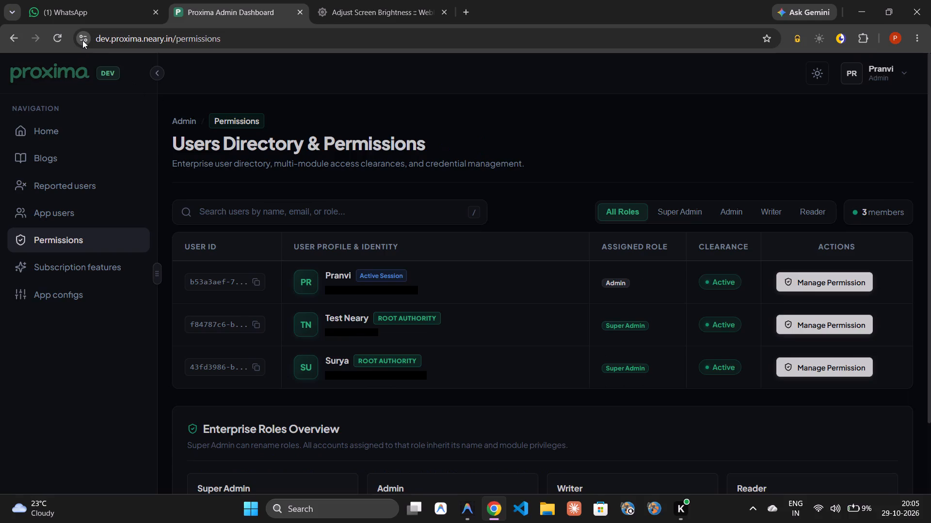
View the on-device site data stored for dev.proxima.neary.in and close the dialog.
left_click(82, 40)
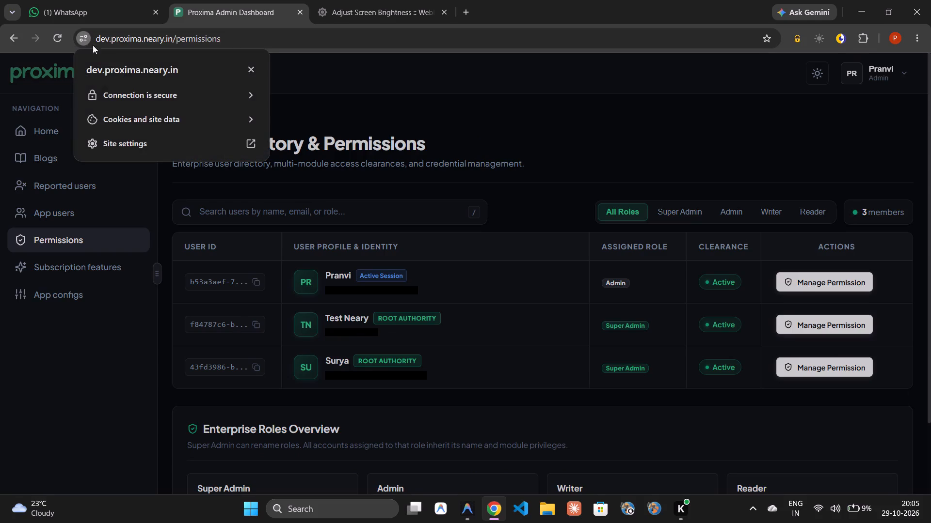
left_click(192, 127)
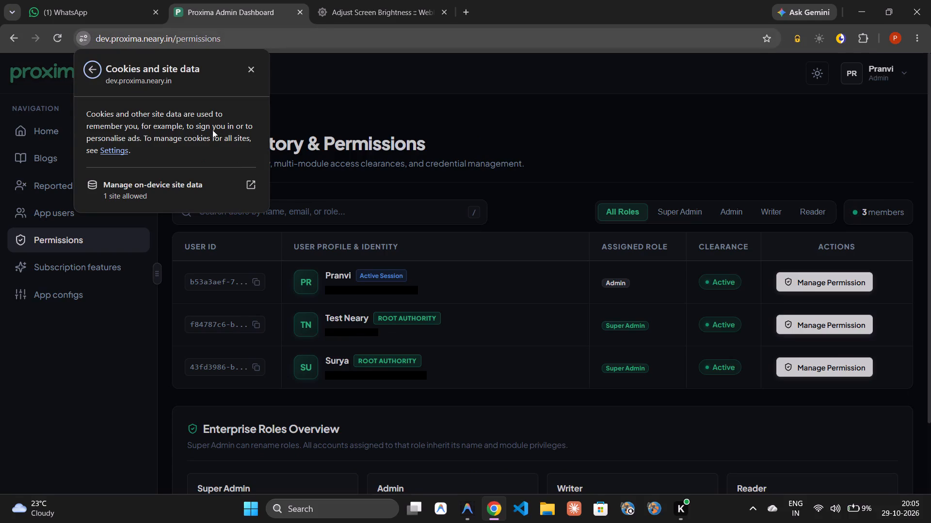
left_click(197, 179)
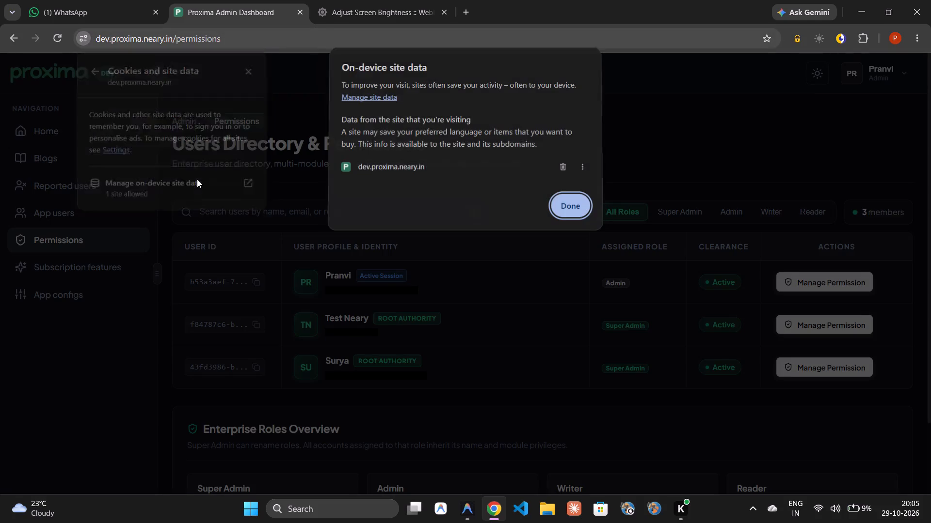
left_click(569, 213)
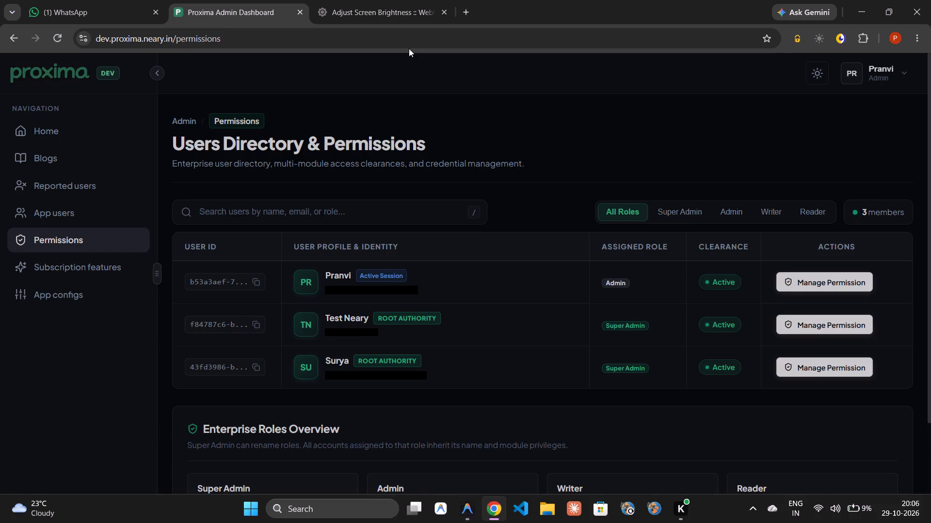
Delete the on-device site data stored for dev.proxima.neary.in and reload the page to apply the change.
left_click(82, 35)
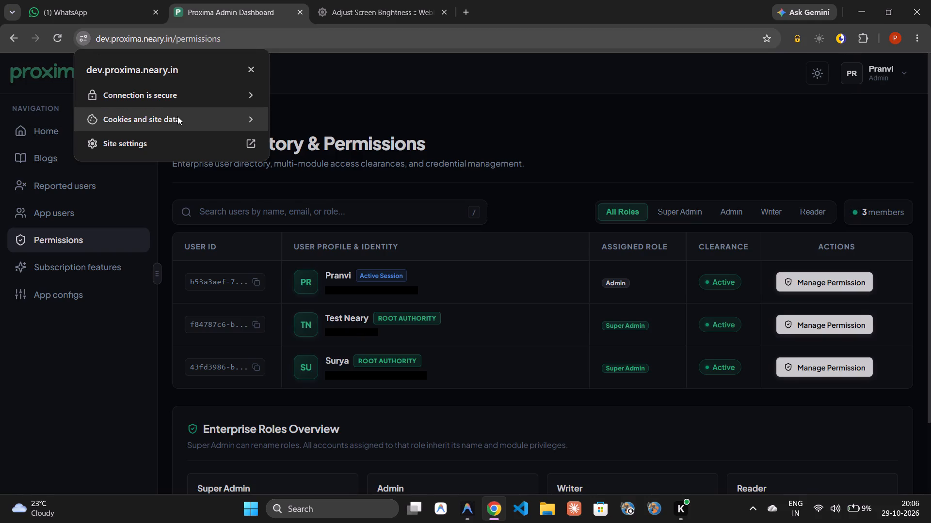
left_click(203, 122)
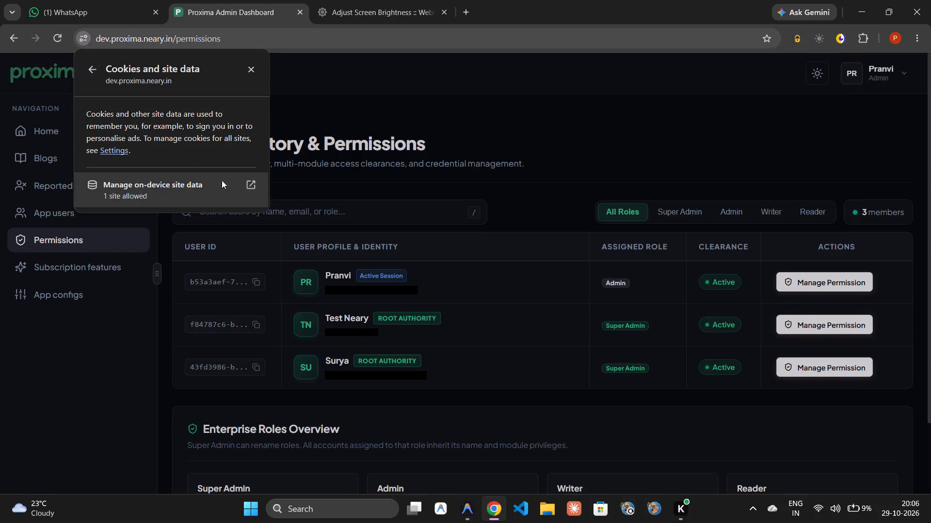
left_click(204, 189)
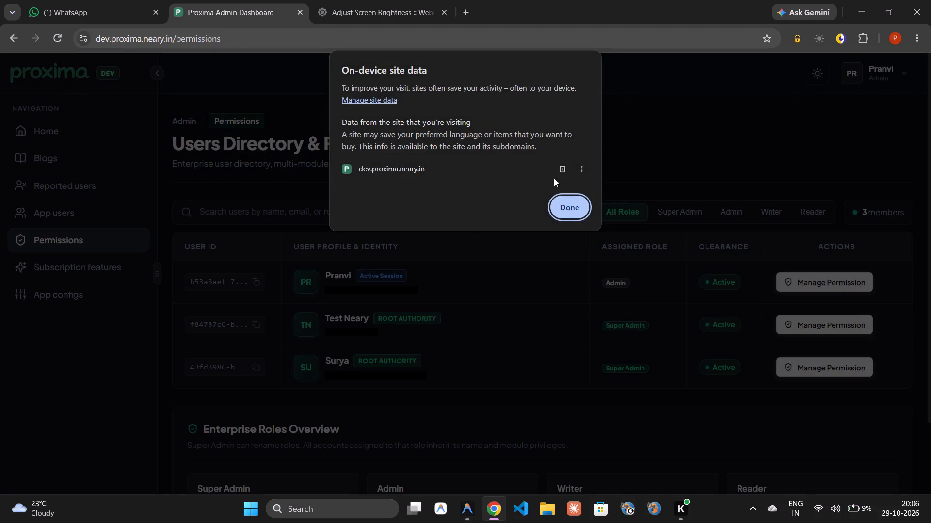
left_click(562, 171)
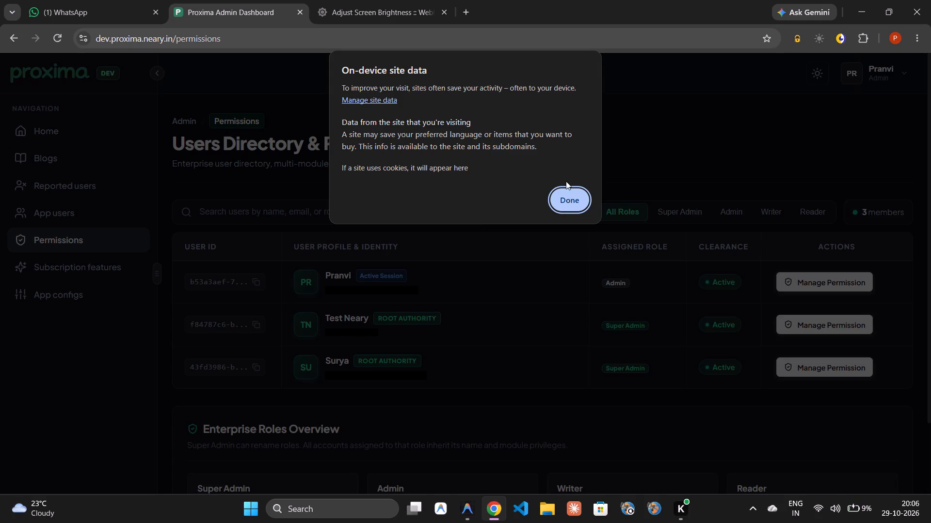
left_click(572, 207)
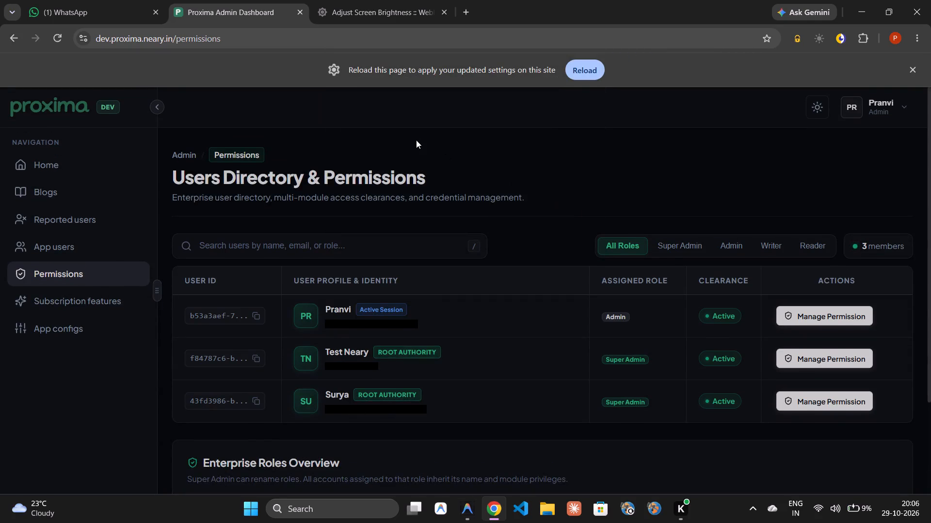
left_click(585, 71)
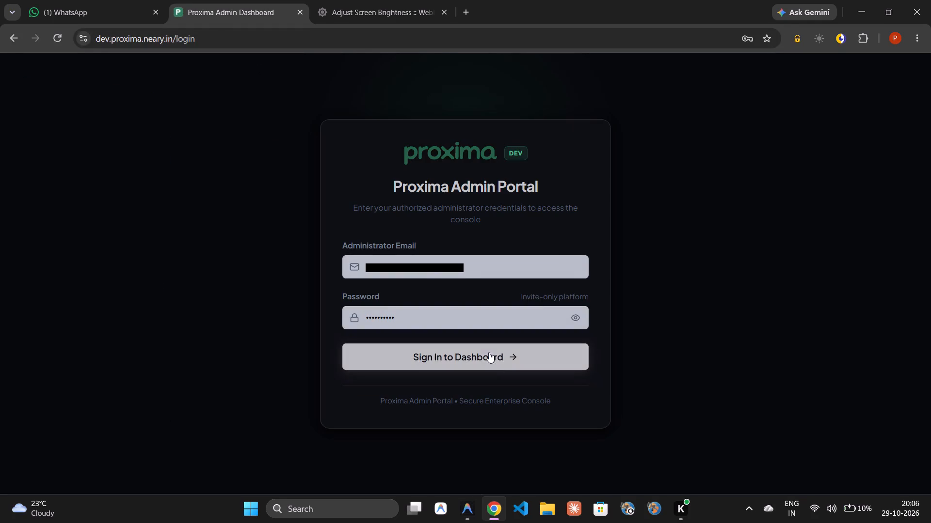
Sign back in to the admin portal with the saved credentials of the Admin member Pranvi and dismiss the welcome notification.
left_click(486, 354)
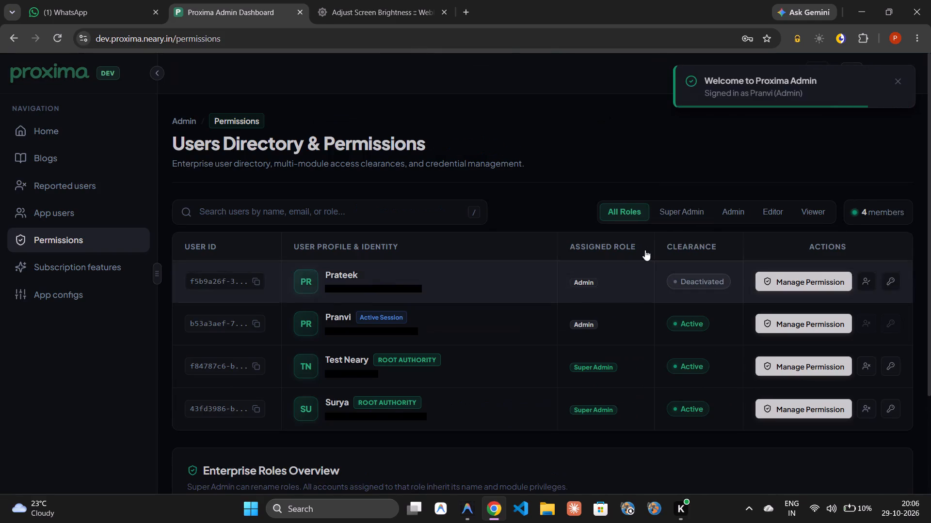
left_click(895, 79)
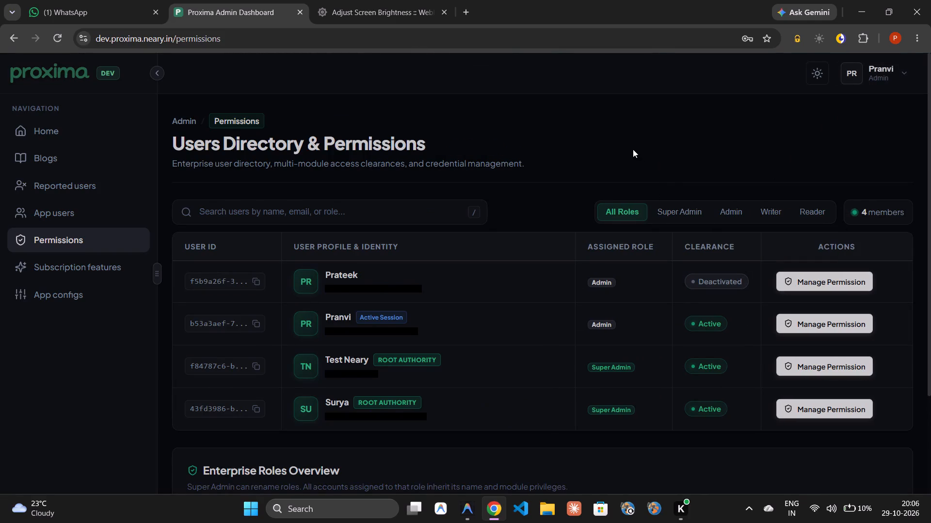
Review the member list and Enterprise Roles Overview as Admin, reloading the Permissions page to recheck the available member actions.
scroll(633, 149, "down", 2)
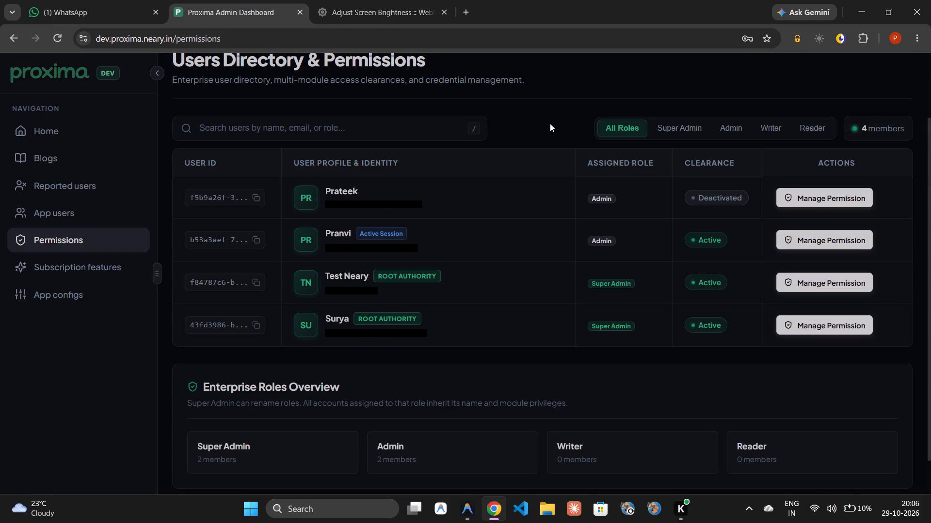
scroll(550, 123, "up", 4)
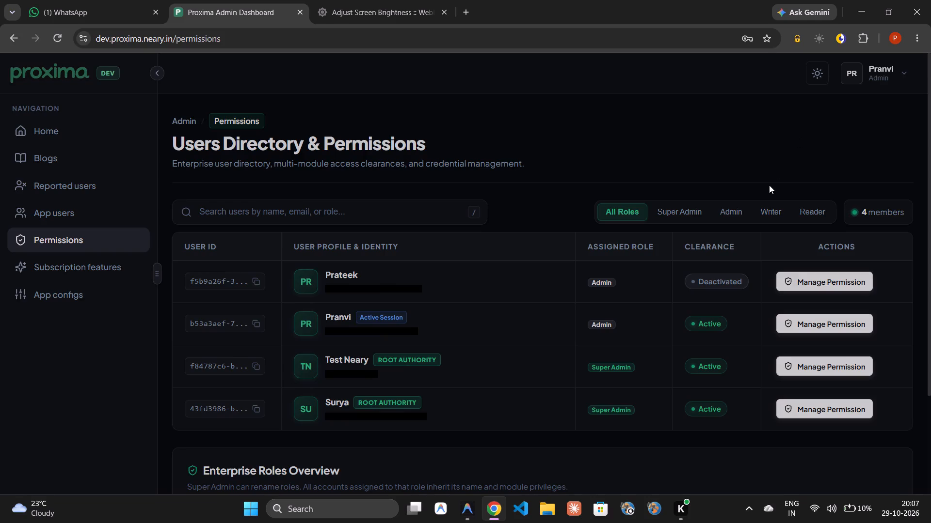
left_click(815, 140)
key("F5")
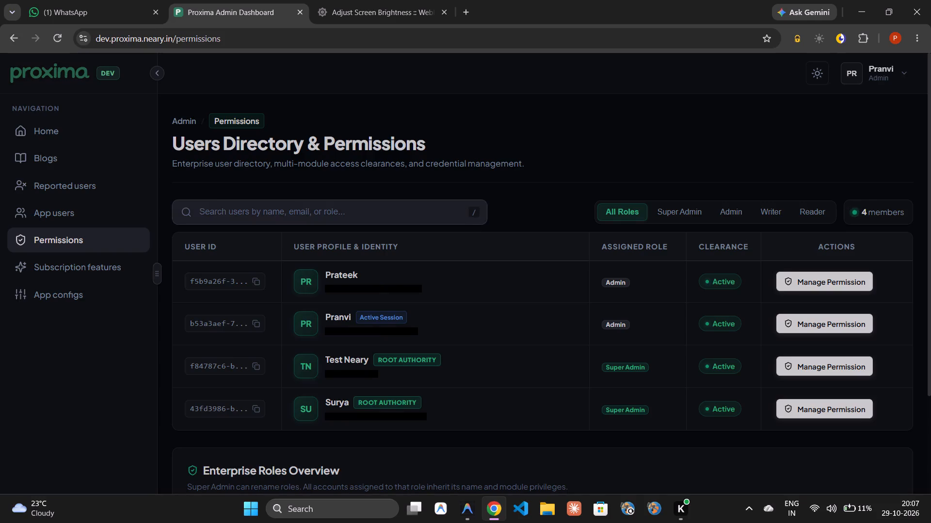
scroll(199, 256, "down", 3)
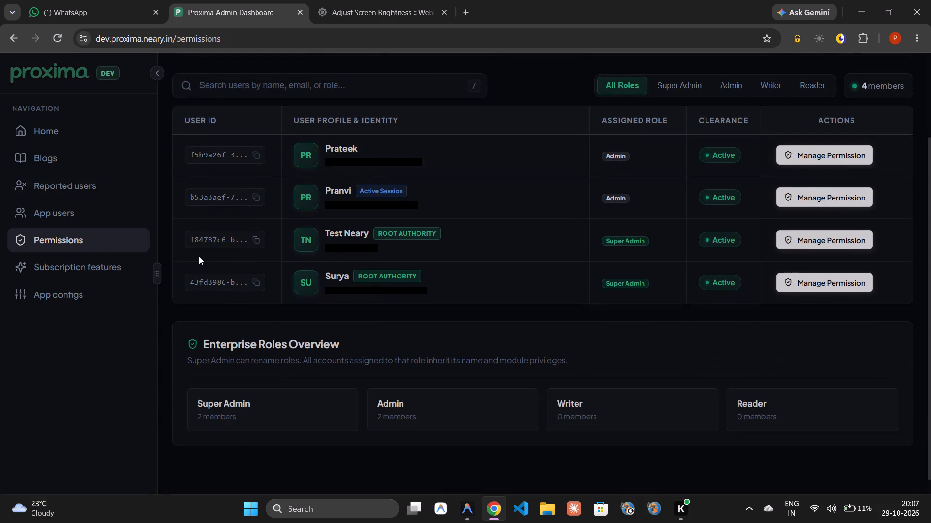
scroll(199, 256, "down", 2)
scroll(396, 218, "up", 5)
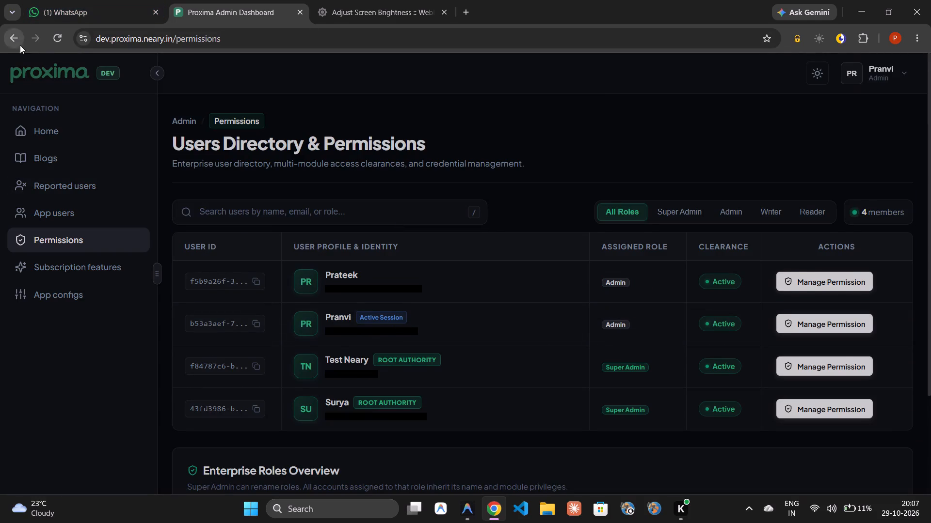